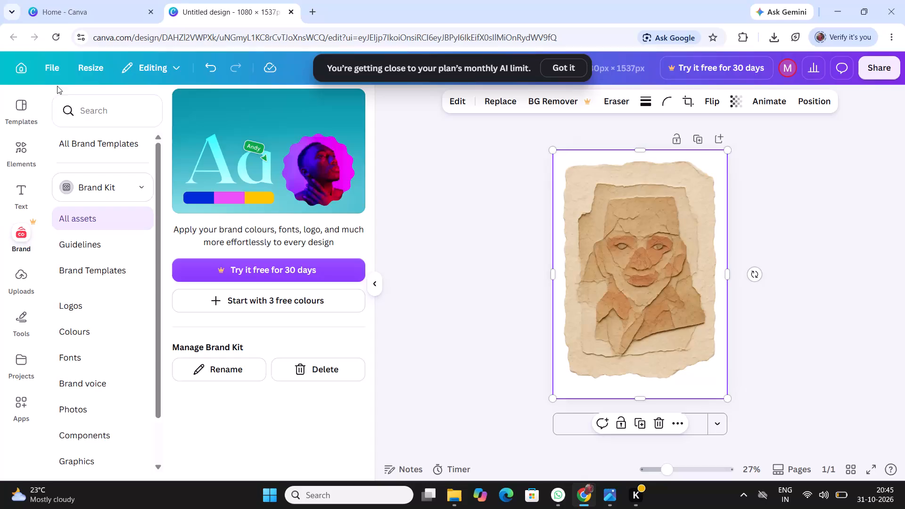
Close the torn-paper portrait design and open the blank white image in the photo editor.
{"action": "left_click", "coordinate": [288, 12]}
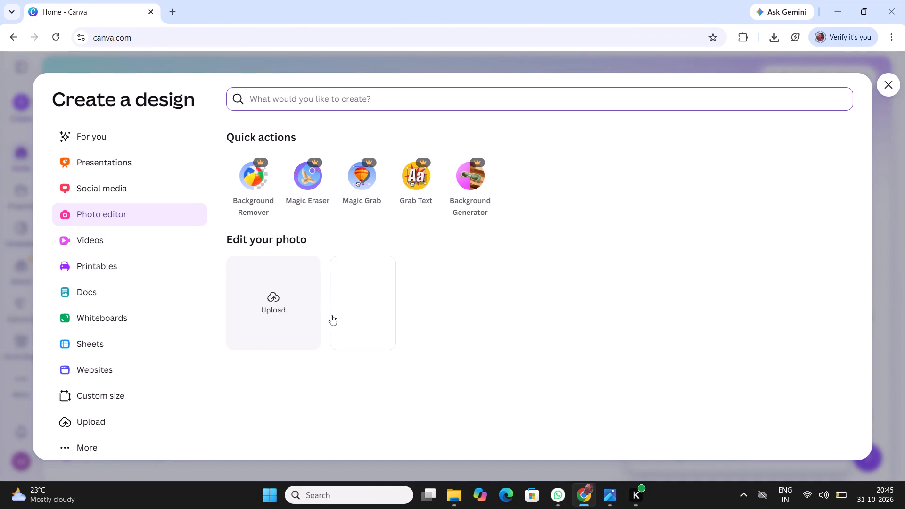
{"action": "left_click", "coordinate": [342, 312]}
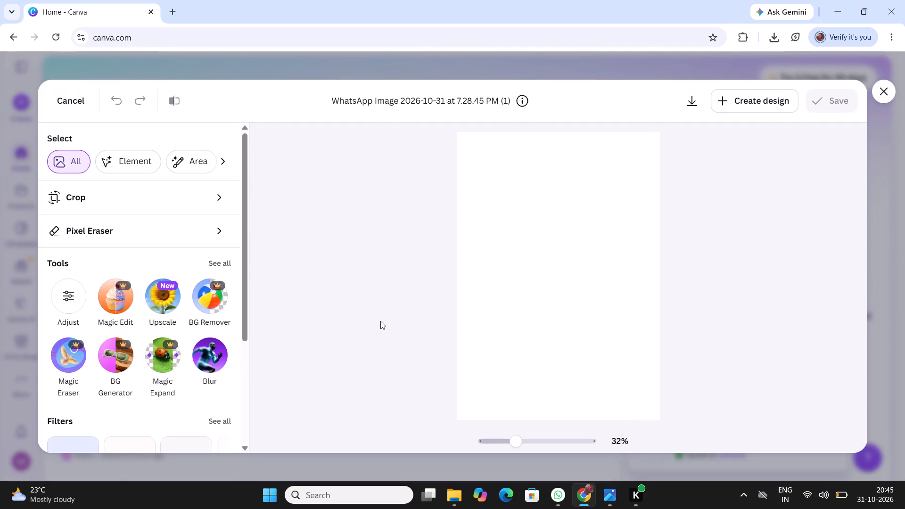
Create a new design from the blank white image.
{"action": "key", "text": "ctrl+Left"}
{"action": "left_click", "coordinate": [755, 107]}
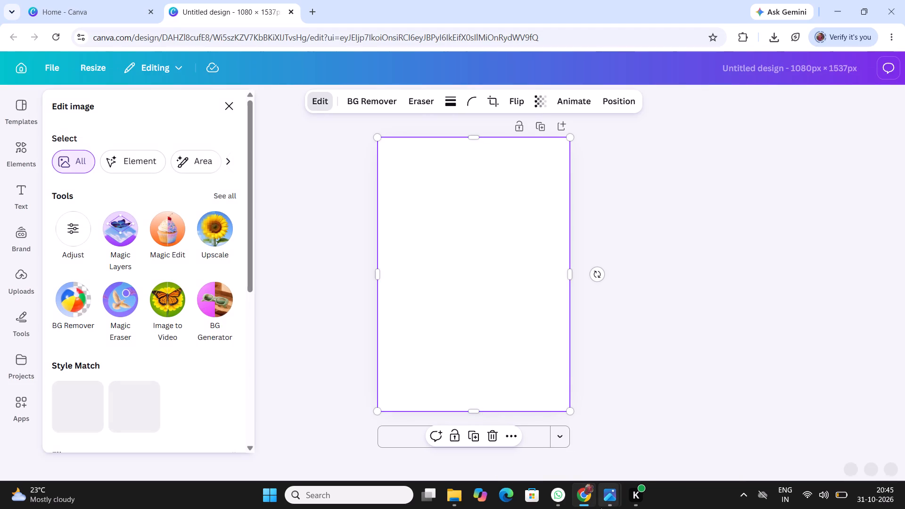
Switch to the certificate photo in Photos and rotate it so the text reads upright.
{"action": "left_click", "coordinate": [568, 451]}
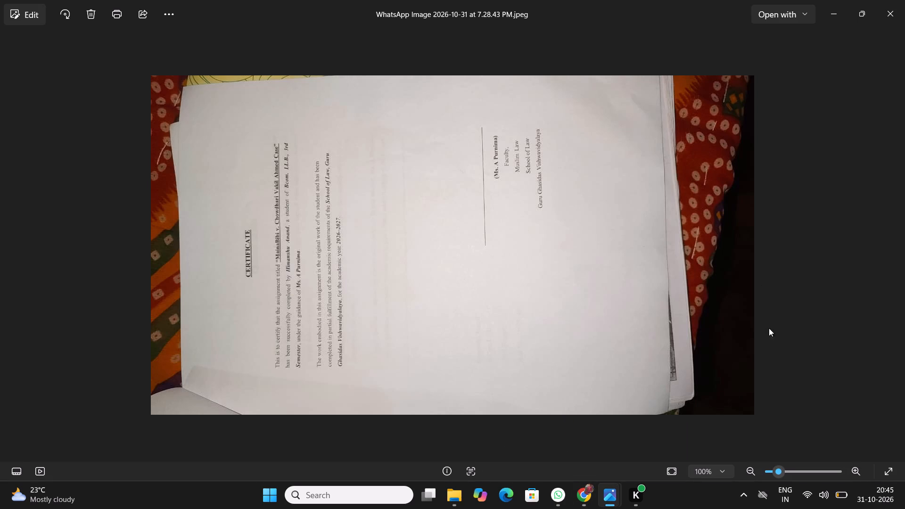
{"action": "left_click", "coordinate": [173, 12]}
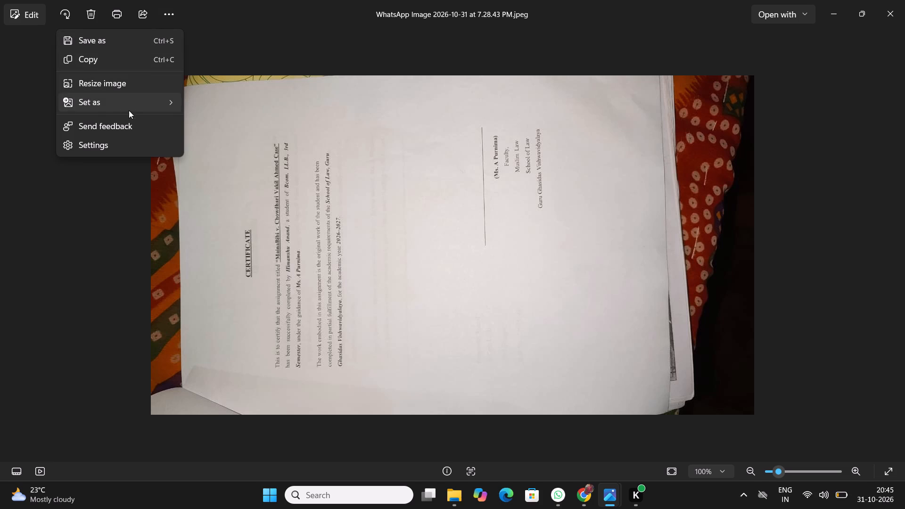
{"action": "scroll", "coordinate": [135, 115], "scroll_direction": "down", "scroll_amount": 1}
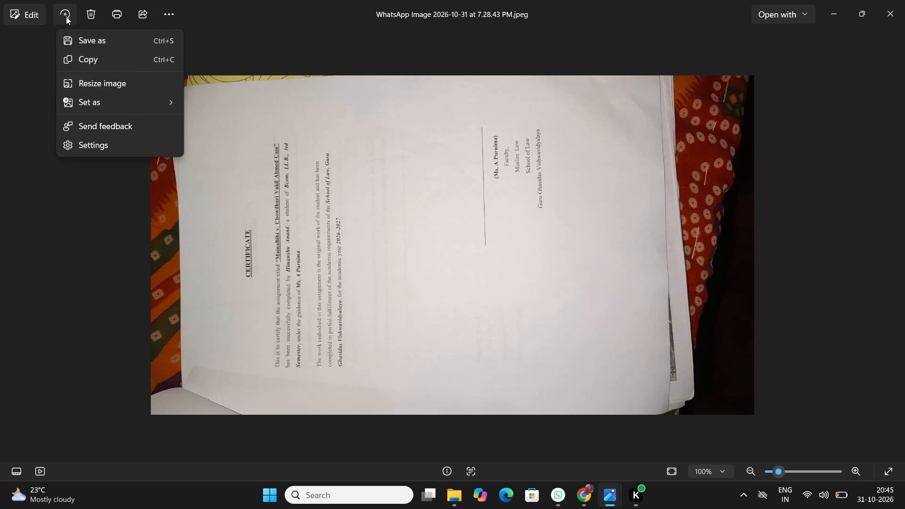
{"action": "left_click", "coordinate": [66, 16]}
Examine the certificate photo up close, from the heading and body paragraphs to the faculty signature block.
{"action": "scroll", "coordinate": [440, 76], "scroll_direction": "up", "scroll_amount": 4, "text": "ctrl"}
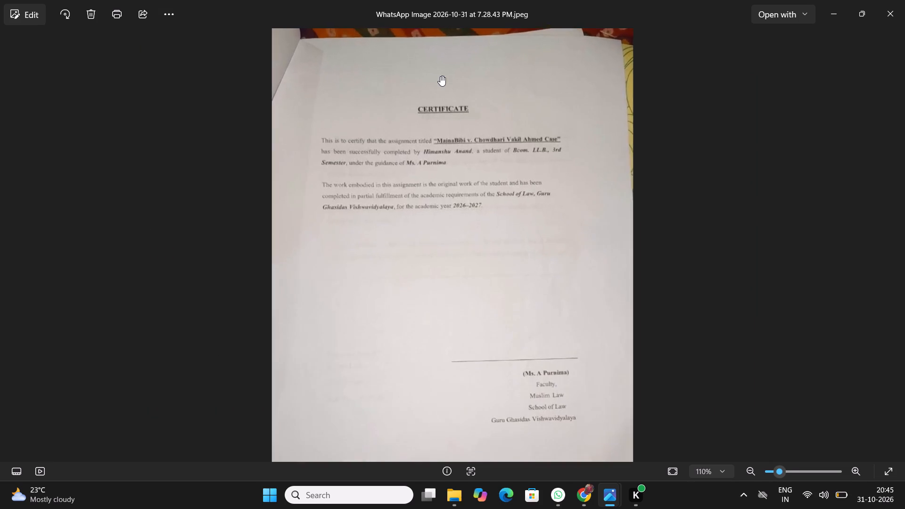
{"action": "scroll", "coordinate": [440, 76], "scroll_direction": "up", "scroll_amount": 10, "text": "ctrl"}
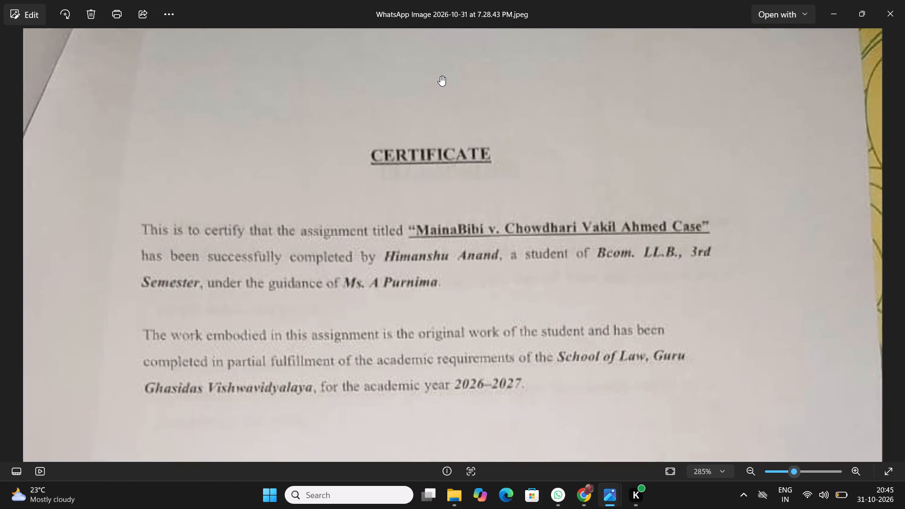
{"action": "scroll", "coordinate": [440, 76], "scroll_direction": "up", "scroll_amount": 1}
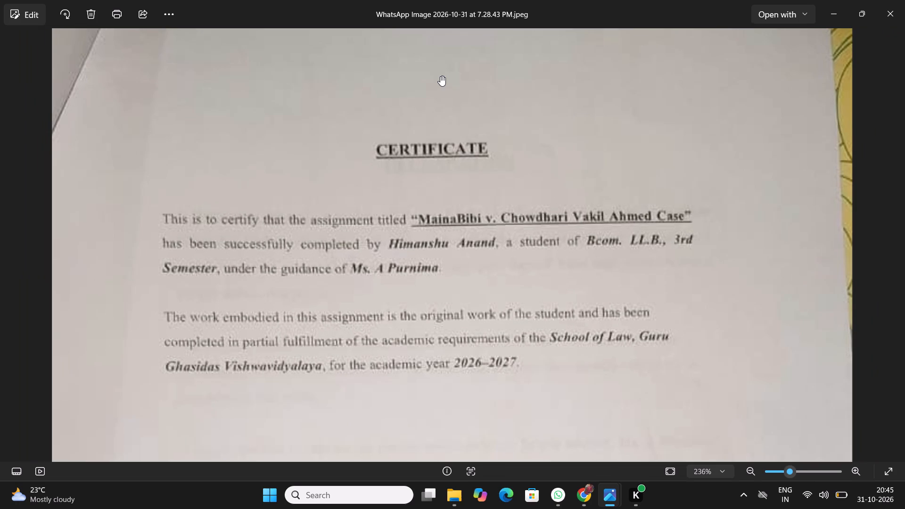
{"action": "scroll", "coordinate": [440, 76], "scroll_direction": "up", "scroll_amount": 1}
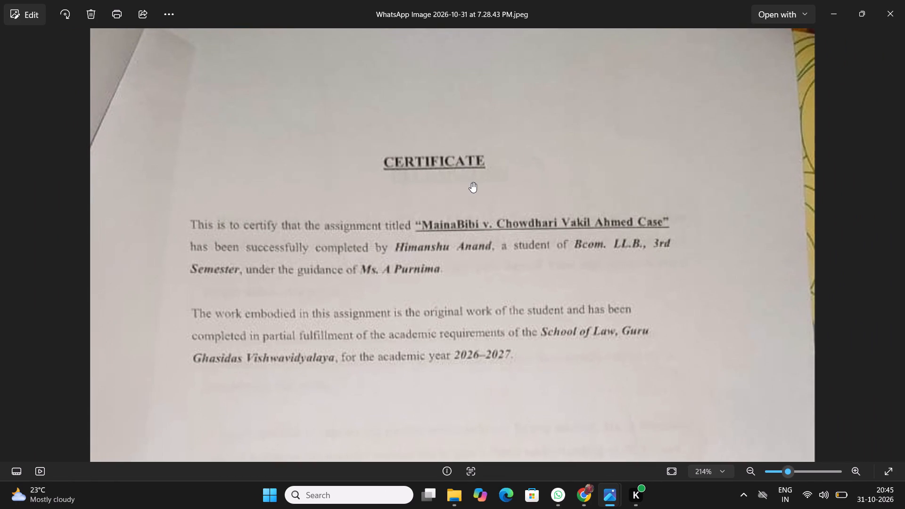
{"action": "left_click_drag", "start_coordinate": [471, 182], "coordinate": [476, 153]}
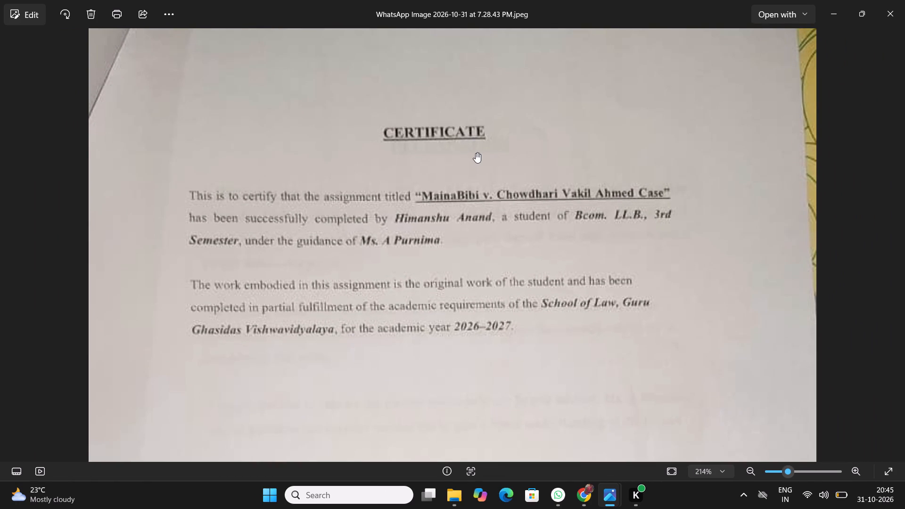
{"action": "left_click", "coordinate": [675, 476]}
{"action": "left_click", "coordinate": [675, 476]}
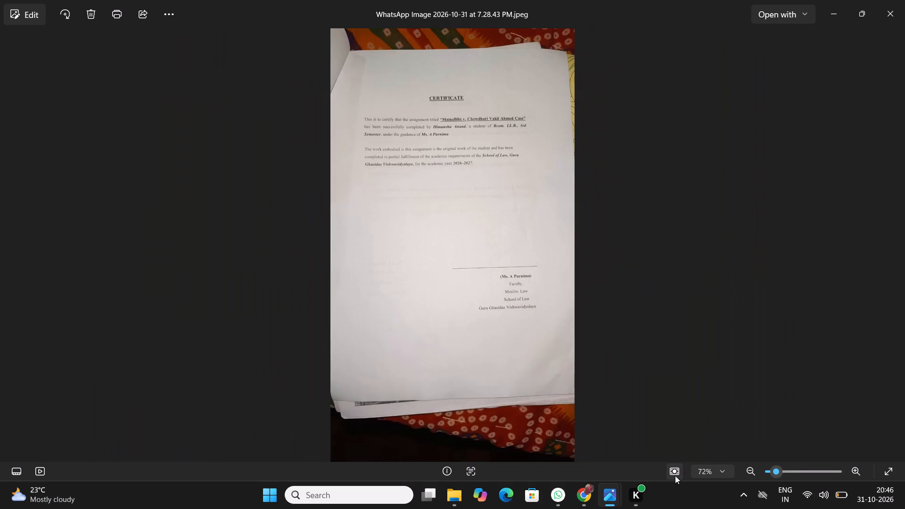
{"action": "scroll", "coordinate": [560, 247], "scroll_direction": "up", "scroll_amount": 5, "text": "ctrl"}
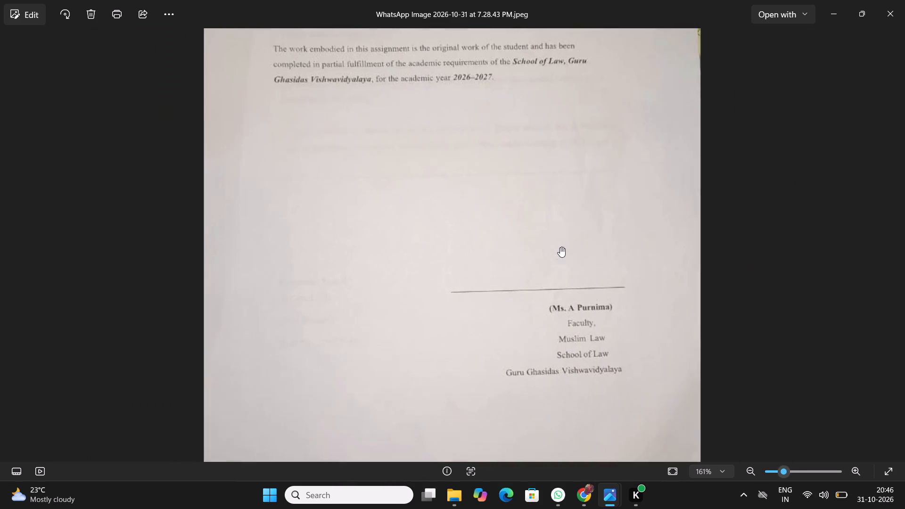
{"action": "scroll", "coordinate": [560, 247], "scroll_direction": "up", "scroll_amount": 4, "text": "ctrl"}
{"action": "left_click_drag", "start_coordinate": [530, 145], "coordinate": [629, 407]}
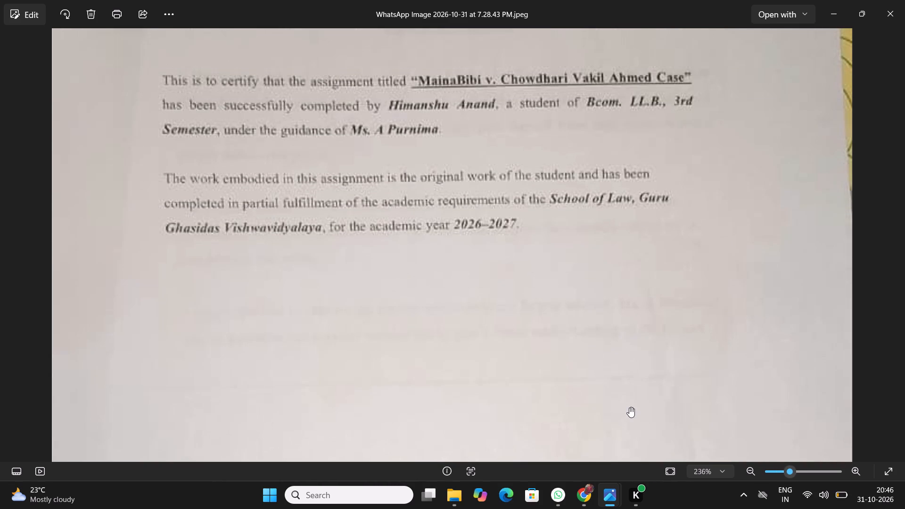
{"action": "left_click_drag", "start_coordinate": [609, 347], "coordinate": [623, 464]}
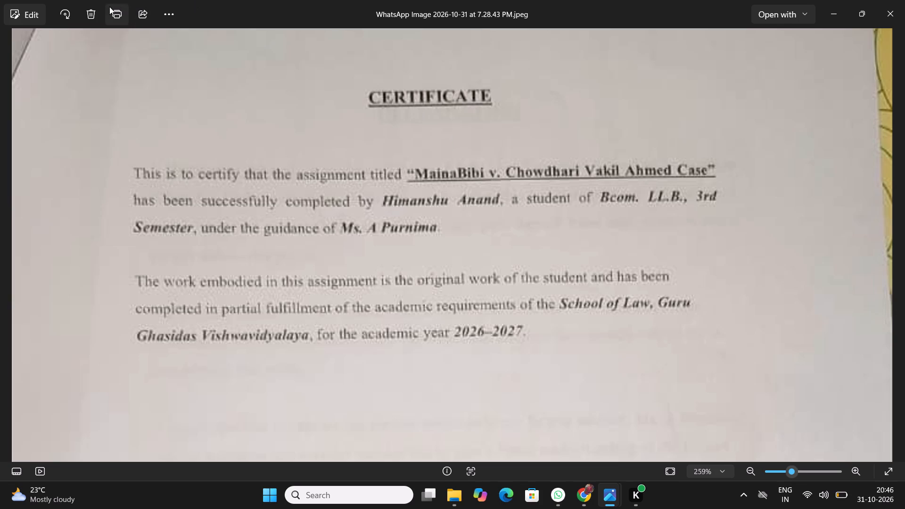
Copy the certificate photo to the clipboard.
{"action": "left_click", "coordinate": [167, 15]}
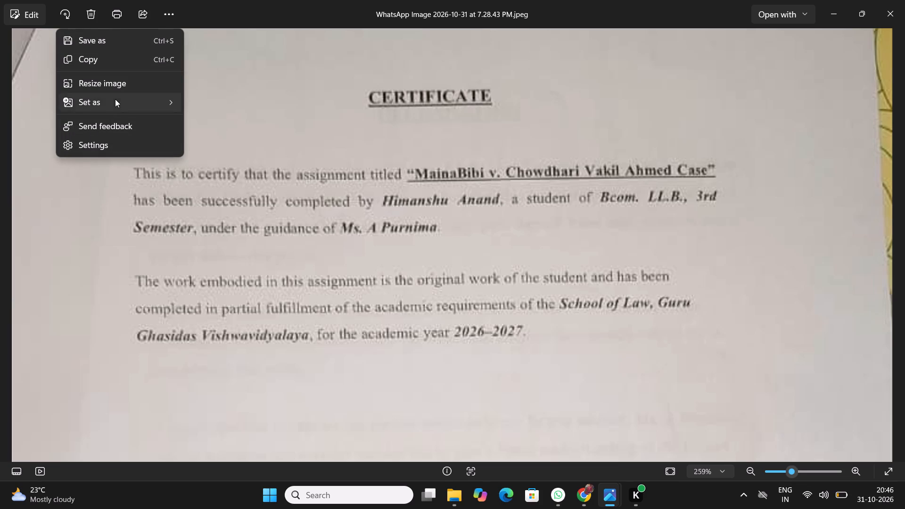
{"action": "left_click", "coordinate": [111, 59]}
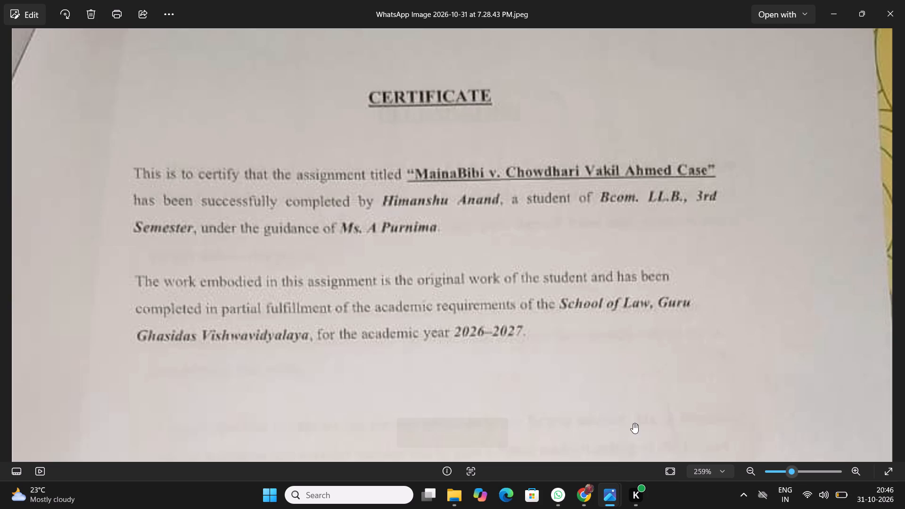
Switch to Chrome, add a body text box to the blank 1080 × 1537 px design, clear its placeholder and try pasting the copied content.
{"action": "left_click", "coordinate": [594, 494]}
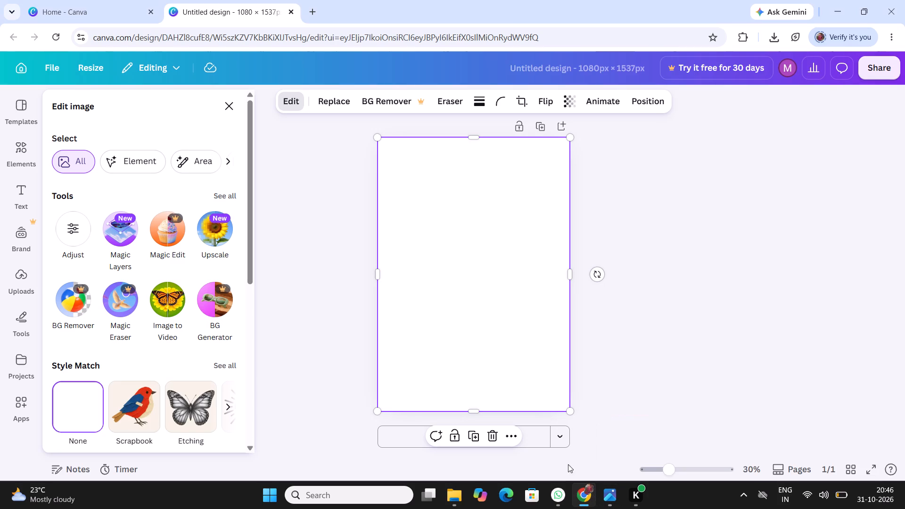
{"action": "left_click", "coordinate": [287, 102]}
{"action": "left_click", "coordinate": [23, 192]}
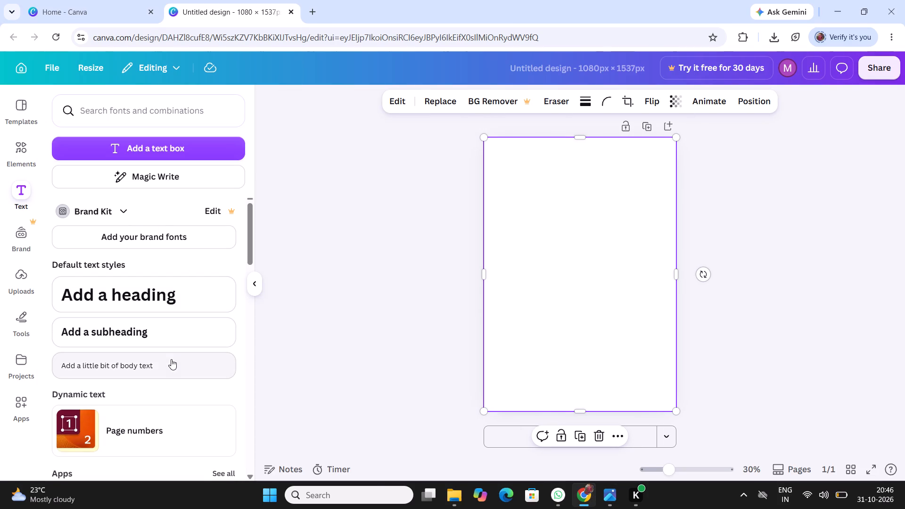
{"action": "left_click", "coordinate": [171, 359]}
{"action": "key", "text": "BackSpace"}
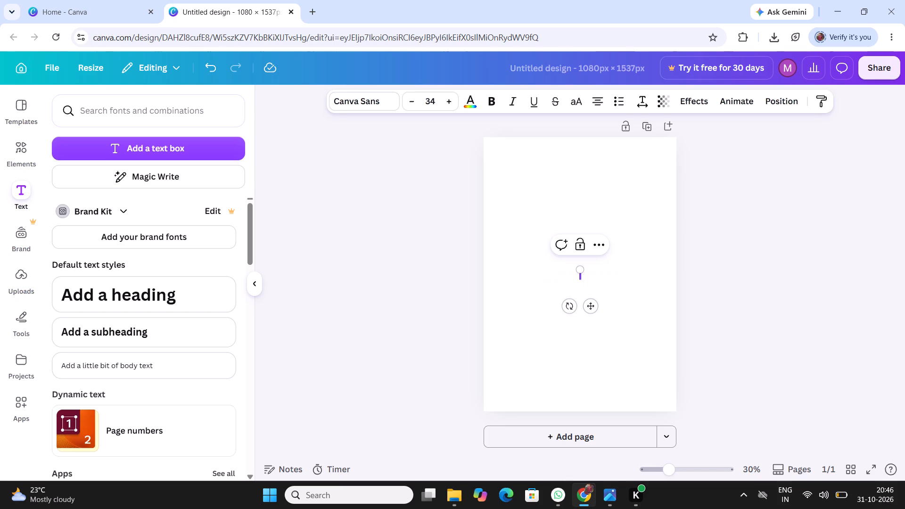
{"action": "key", "text": "ctrl+v"}
{"action": "key", "text": "ctrl+v"}
{"action": "key", "text": "ctrl+c"}
{"action": "key", "text": "ctrl+v"}
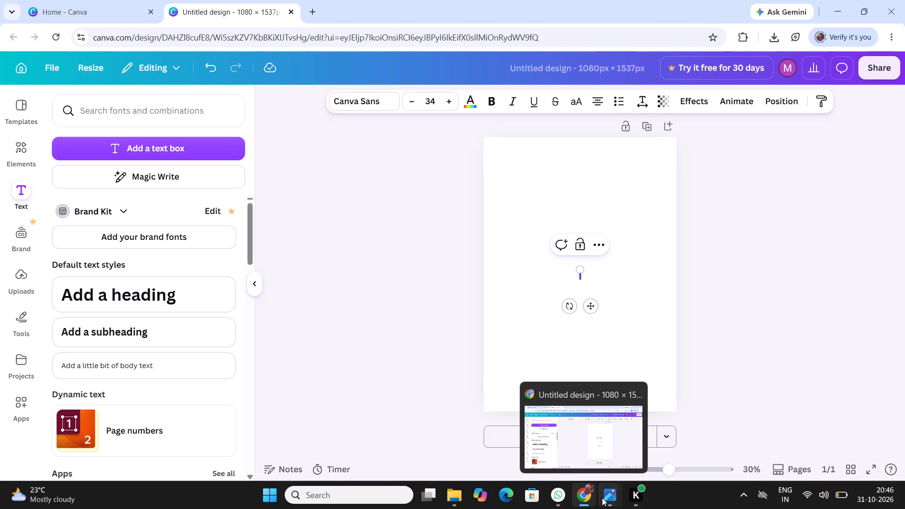
Return to Photos and examine the certificate's title and both body paragraphs up close.
{"action": "left_click", "coordinate": [565, 452]}
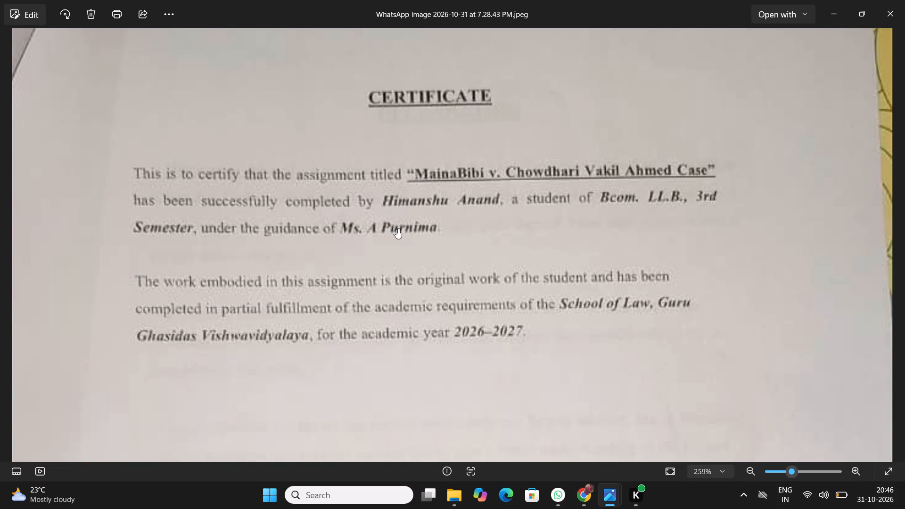
{"action": "left_click_drag", "start_coordinate": [146, 172], "coordinate": [145, 170]}
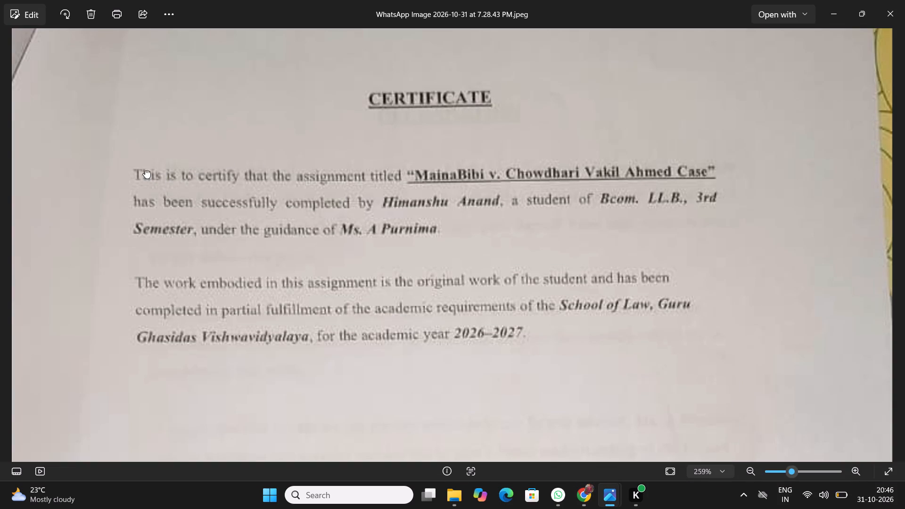
{"action": "left_click_drag", "start_coordinate": [145, 170], "coordinate": [140, 168]}
{"action": "left_click_drag", "start_coordinate": [131, 163], "coordinate": [137, 166]}
{"action": "triple_click", "coordinate": [137, 166]}
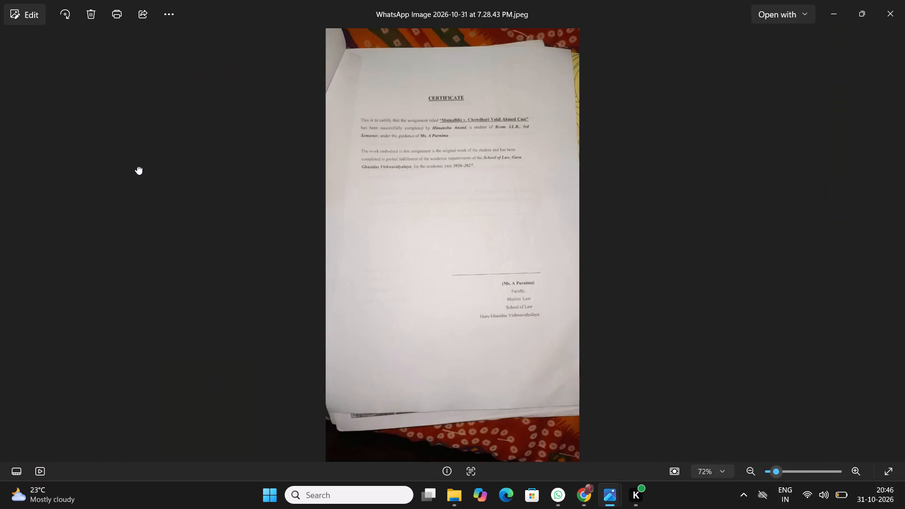
{"action": "double_click", "coordinate": [137, 166]}
{"action": "scroll", "coordinate": [425, 170], "scroll_direction": "up", "scroll_amount": 9}
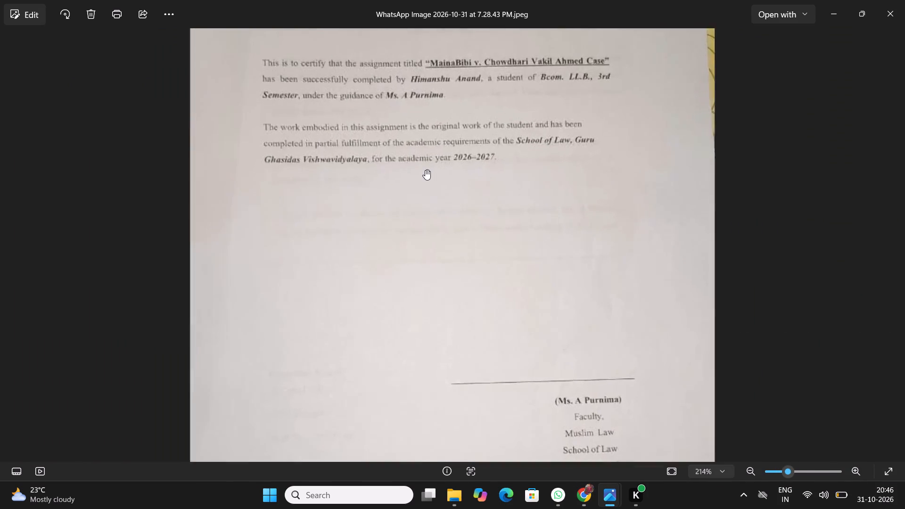
{"action": "scroll", "coordinate": [425, 170], "scroll_direction": "up", "scroll_amount": 5}
{"action": "left_click_drag", "start_coordinate": [425, 170], "coordinate": [457, 394]}
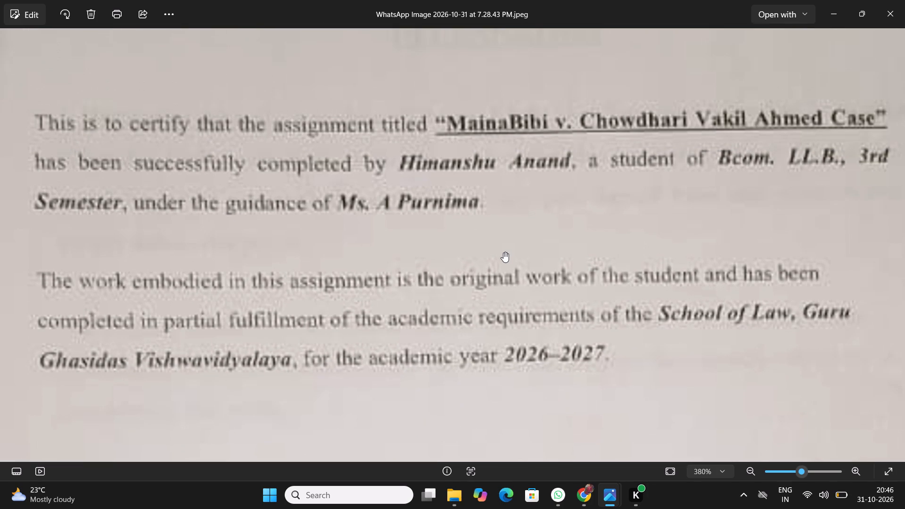
{"action": "scroll", "coordinate": [503, 252], "scroll_direction": "right", "scroll_amount": 1}
{"action": "scroll", "coordinate": [553, 189], "scroll_direction": "down", "scroll_amount": 5}
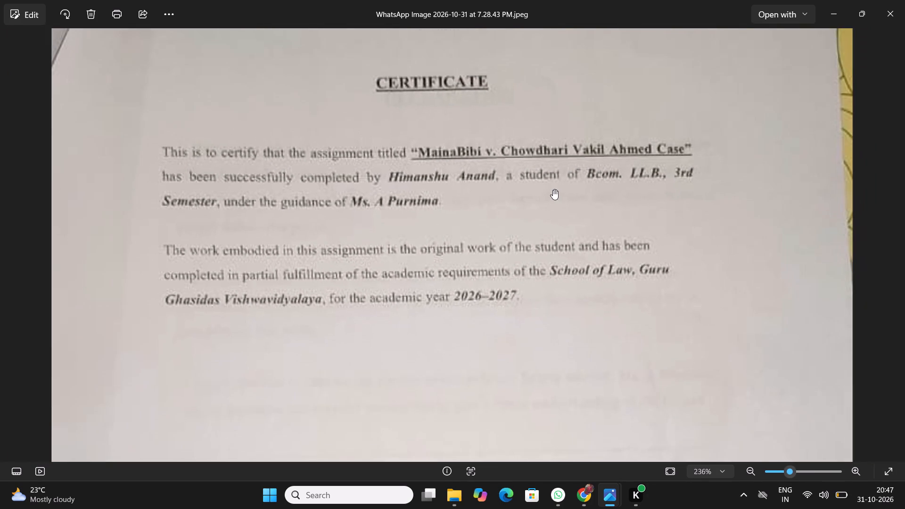
{"action": "scroll", "coordinate": [553, 189], "scroll_direction": "up", "scroll_amount": 3, "text": "ctrl"}
{"action": "left_click_drag", "start_coordinate": [553, 189], "coordinate": [610, 263]}
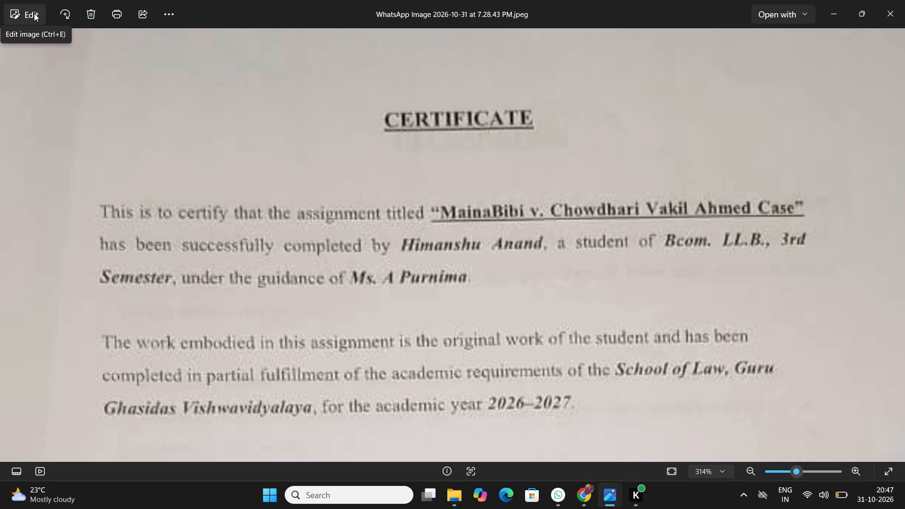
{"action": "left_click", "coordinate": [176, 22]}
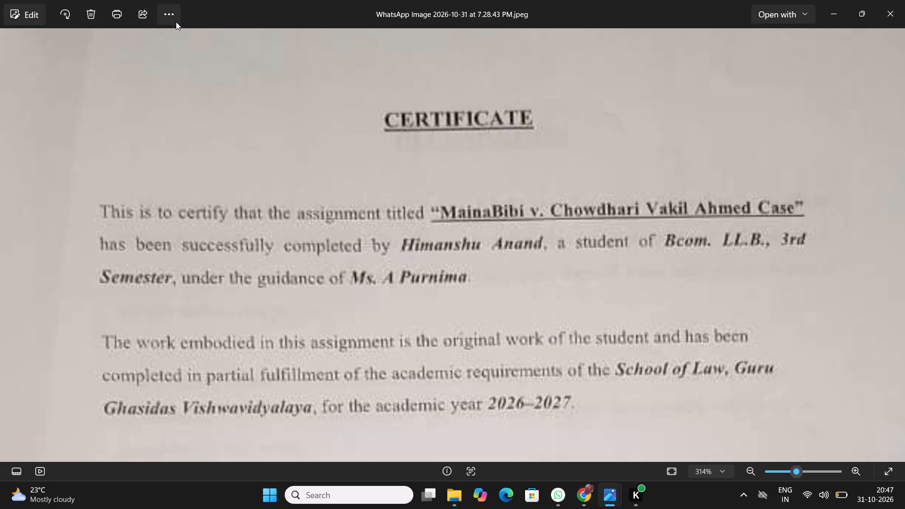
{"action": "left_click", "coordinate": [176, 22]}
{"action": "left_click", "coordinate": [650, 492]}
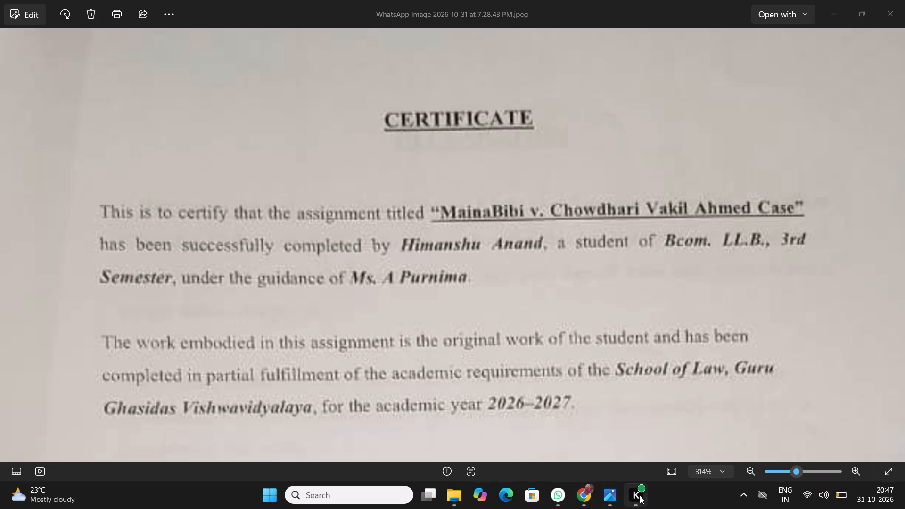
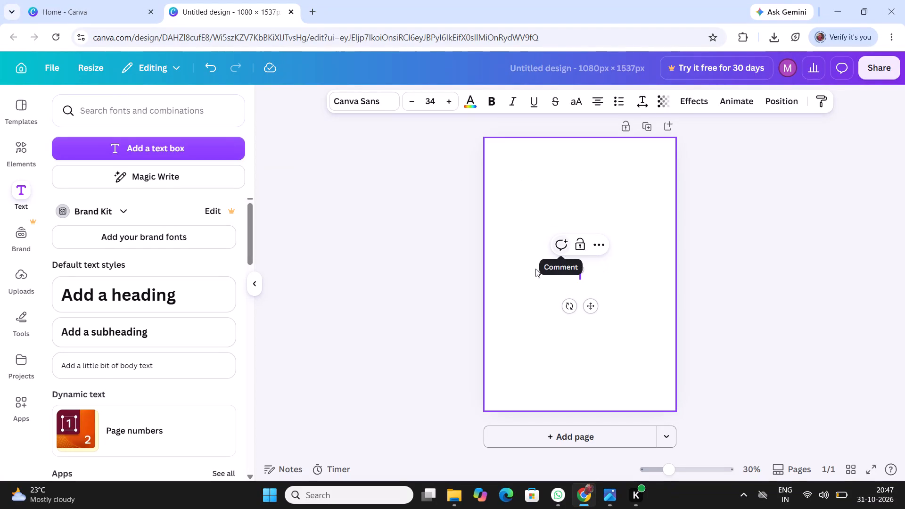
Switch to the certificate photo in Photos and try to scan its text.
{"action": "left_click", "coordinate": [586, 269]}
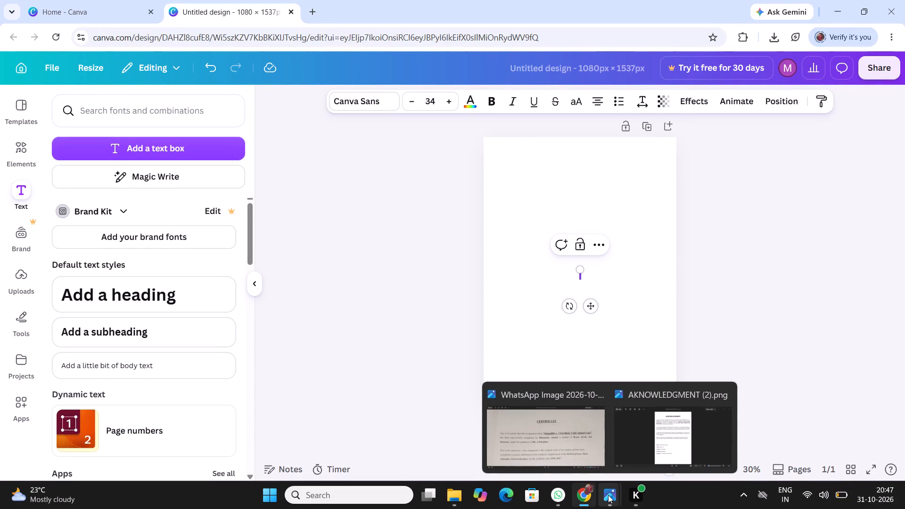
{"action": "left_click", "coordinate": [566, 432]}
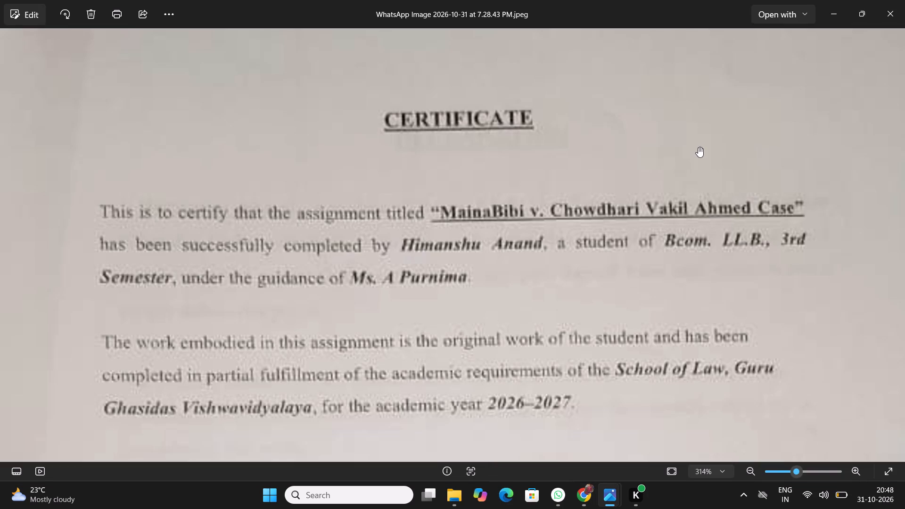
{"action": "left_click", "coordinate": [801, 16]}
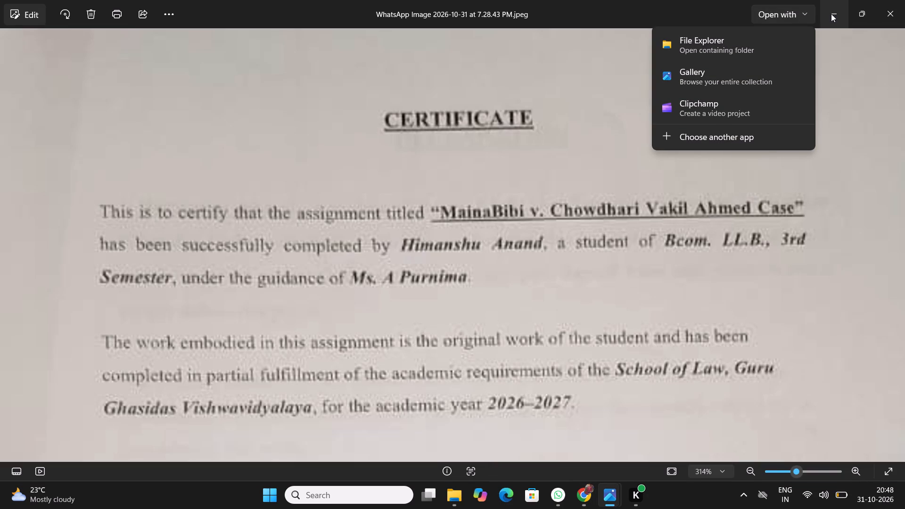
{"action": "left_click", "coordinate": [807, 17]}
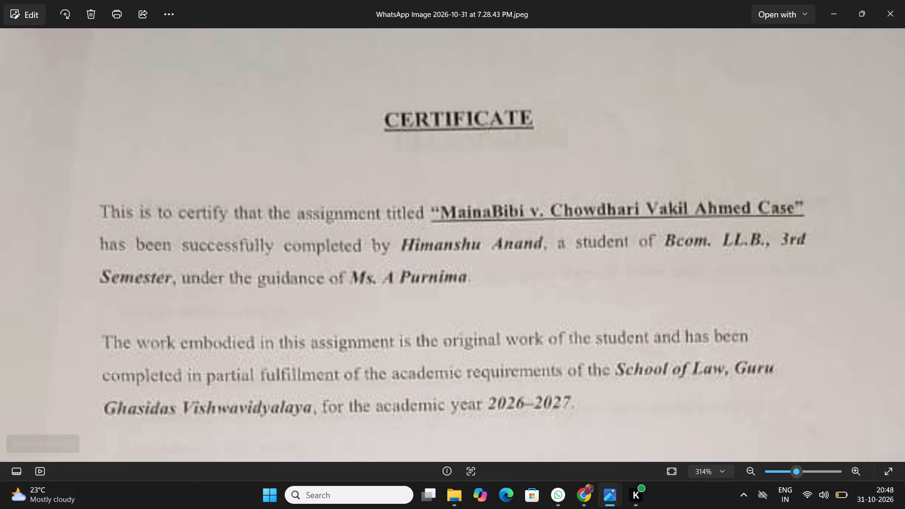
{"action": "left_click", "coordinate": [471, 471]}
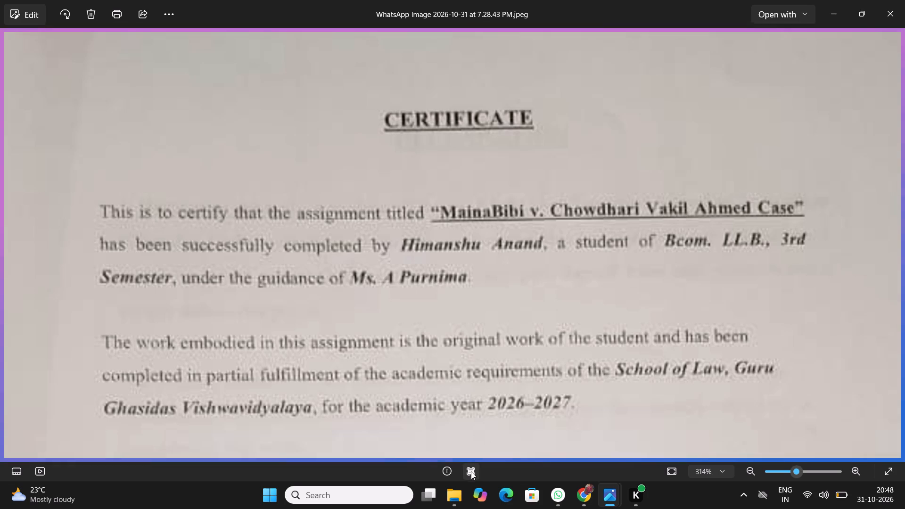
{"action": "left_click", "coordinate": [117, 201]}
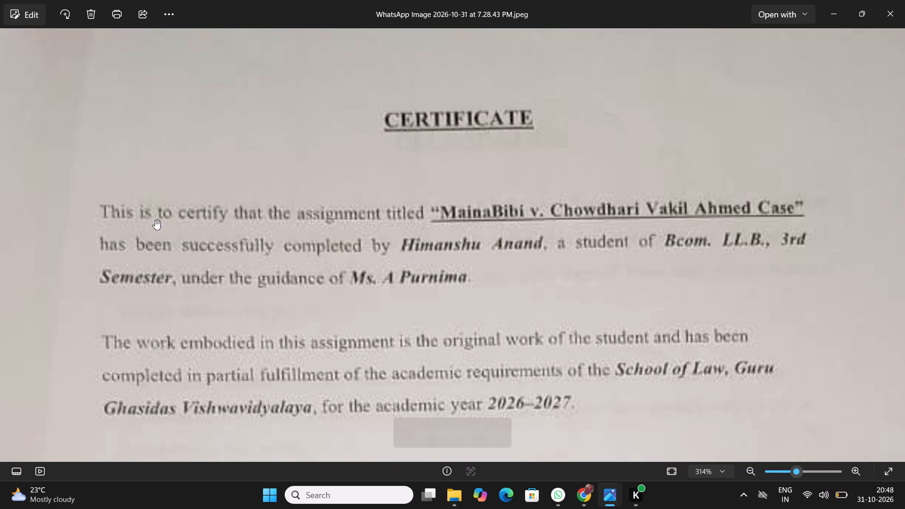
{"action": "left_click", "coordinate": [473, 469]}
Examine the certificate's signature block, blank area, title and both body paragraphs up close.
{"action": "double_click", "coordinate": [438, 265]}
{"action": "double_click", "coordinate": [438, 265]}
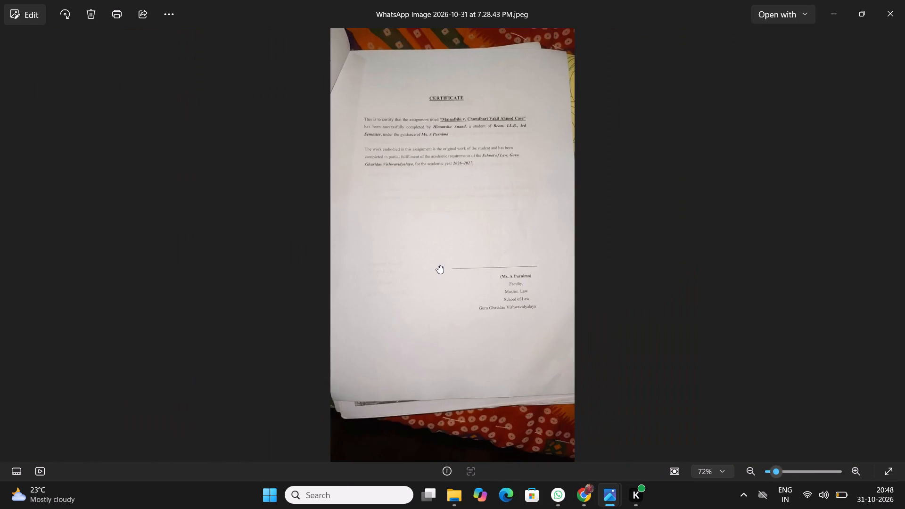
{"action": "scroll", "coordinate": [438, 265], "scroll_direction": "up", "scroll_amount": 12, "text": "ctrl"}
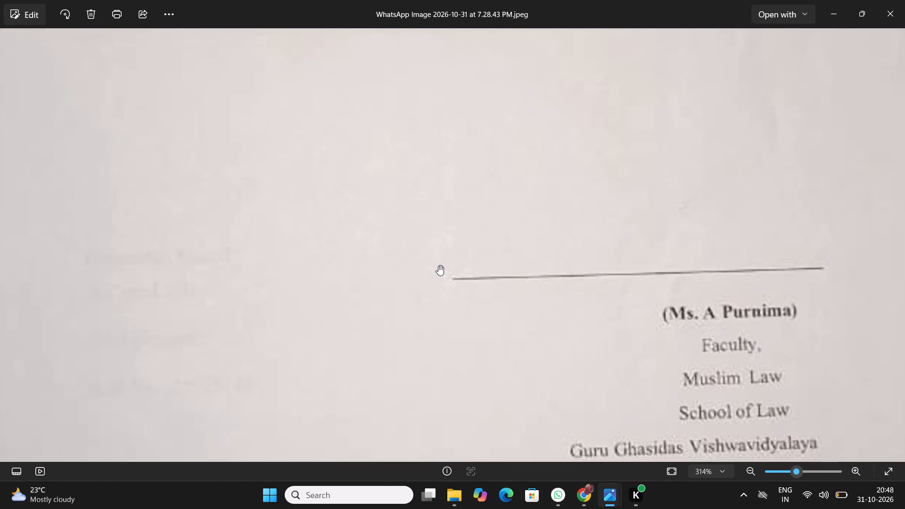
{"action": "scroll", "coordinate": [438, 265], "scroll_direction": "up", "scroll_amount": 9}
{"action": "left_click_drag", "start_coordinate": [452, 140], "coordinate": [381, 508]}
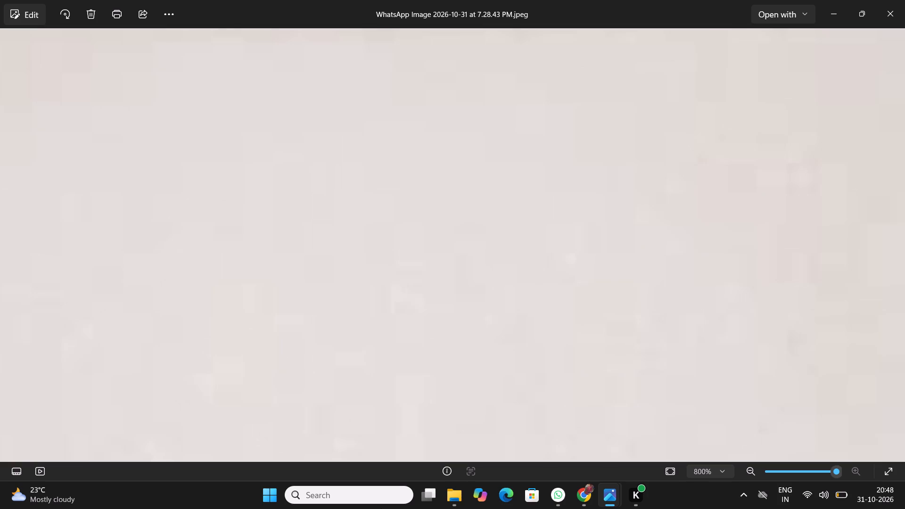
{"action": "left_click_drag", "start_coordinate": [414, 61], "coordinate": [379, 313]}
{"action": "left_click_drag", "start_coordinate": [379, 313], "coordinate": [375, 365]}
{"action": "scroll", "coordinate": [375, 365], "scroll_direction": "down", "scroll_amount": 7, "text": "ctrl"}
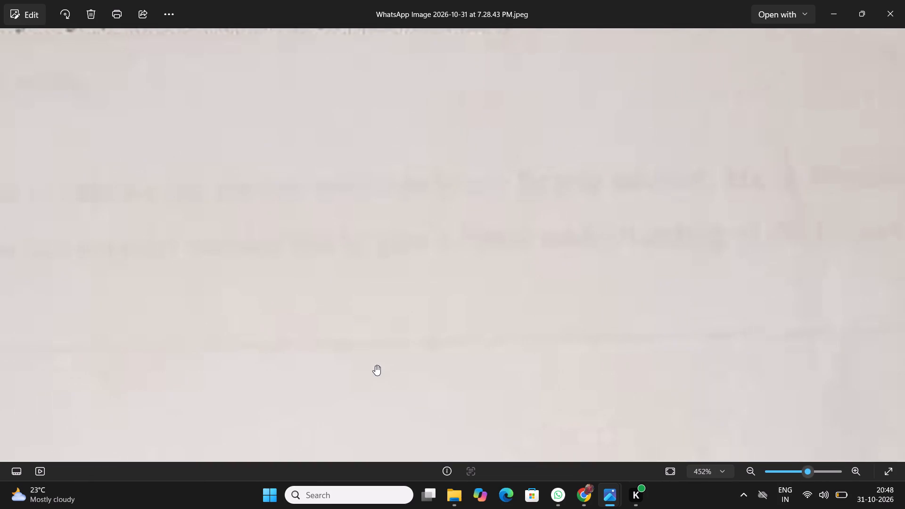
{"action": "scroll", "coordinate": [375, 365], "scroll_direction": "down", "scroll_amount": 3, "text": "ctrl"}
{"action": "left_click_drag", "start_coordinate": [406, 181], "coordinate": [417, 410]}
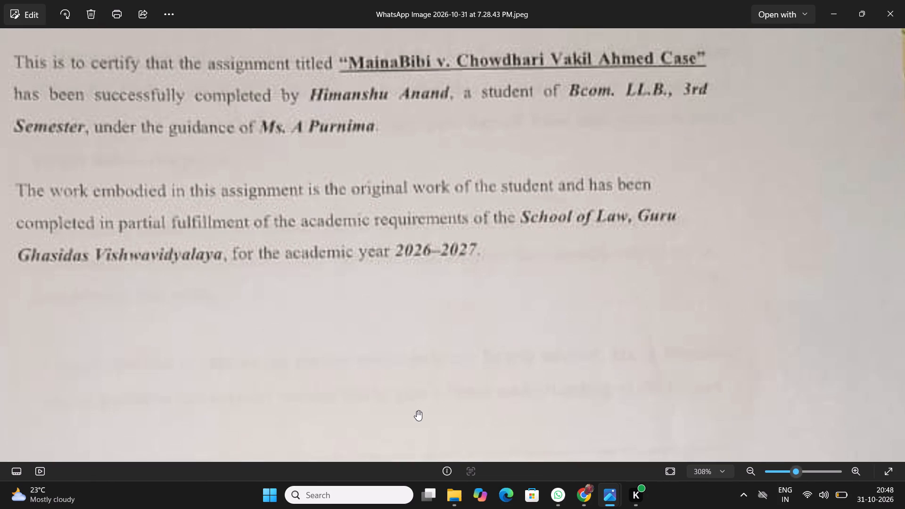
{"action": "left_click_drag", "start_coordinate": [452, 302], "coordinate": [569, 305]}
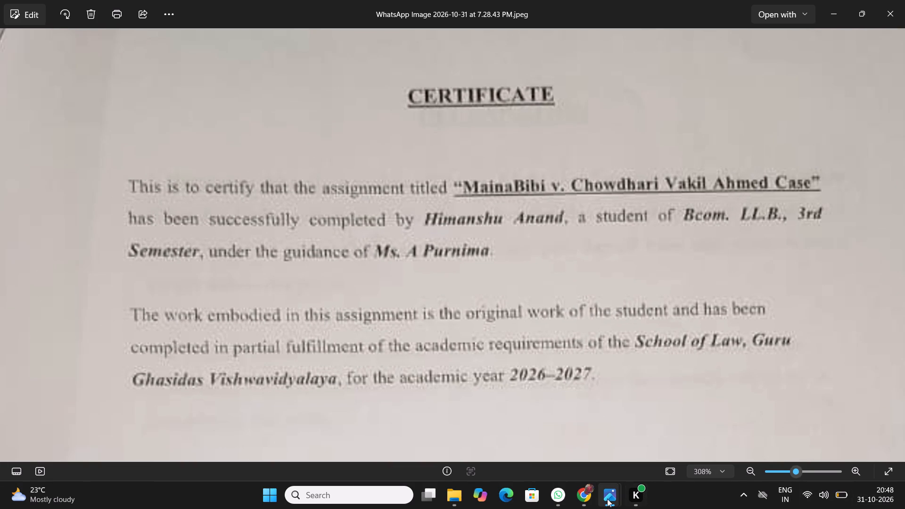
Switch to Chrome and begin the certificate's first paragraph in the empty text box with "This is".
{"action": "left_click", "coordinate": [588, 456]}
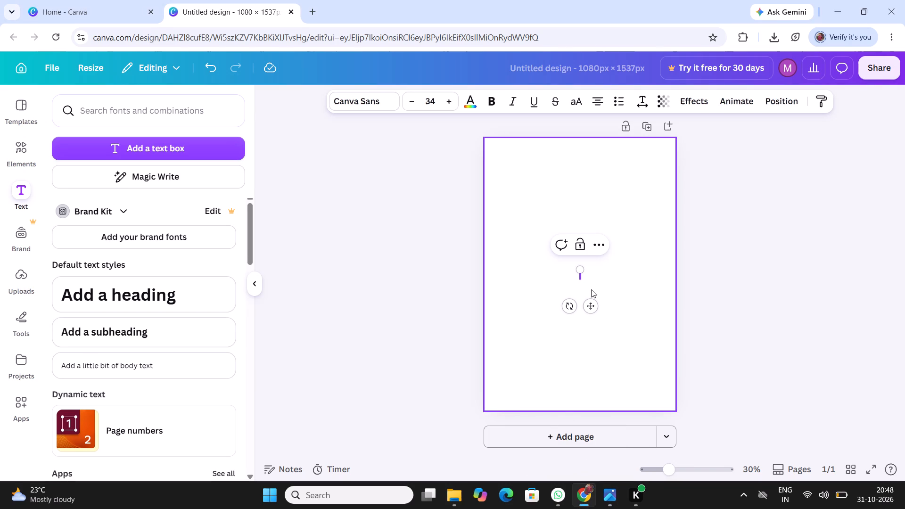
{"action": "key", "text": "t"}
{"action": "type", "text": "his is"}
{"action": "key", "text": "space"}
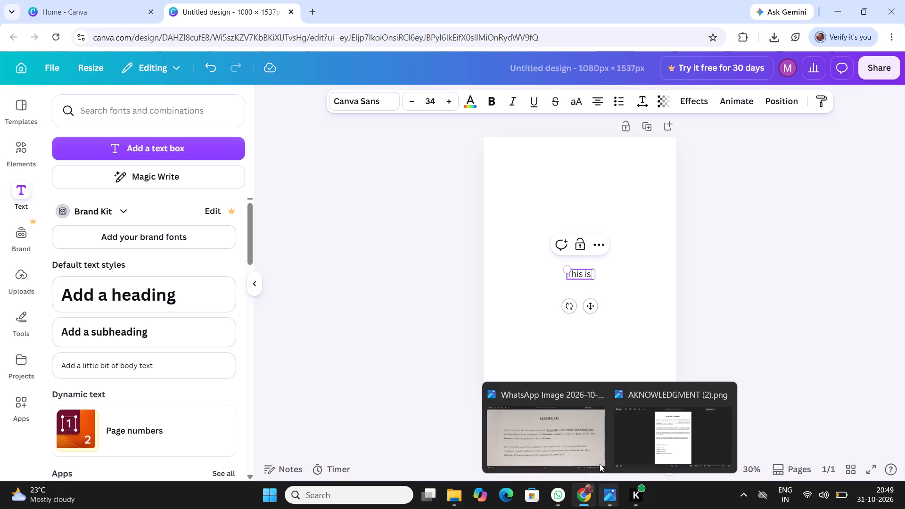
Switch to Photos, shrink its window beside the design page and frame the certificate's title and both paragraphs in it.
{"action": "left_click", "coordinate": [578, 430]}
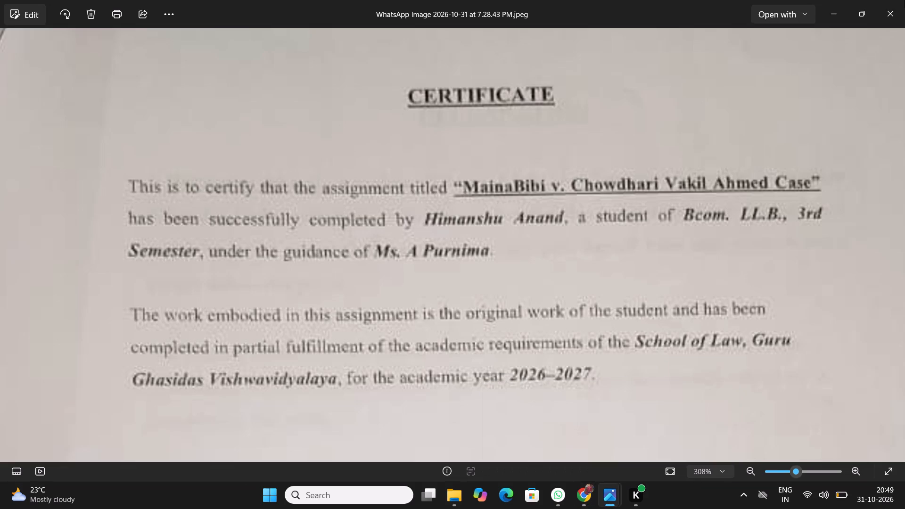
{"action": "left_click", "coordinate": [862, 8]}
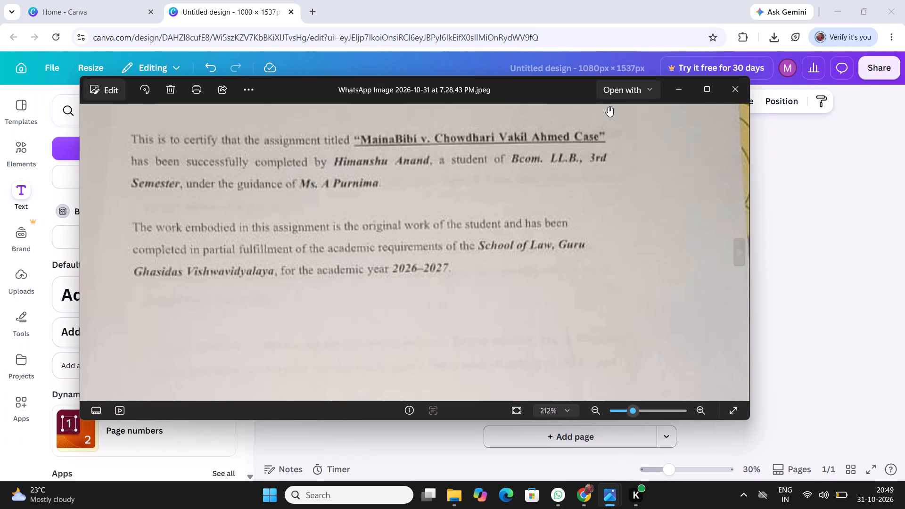
{"action": "left_click_drag", "start_coordinate": [752, 230], "coordinate": [731, 230]}
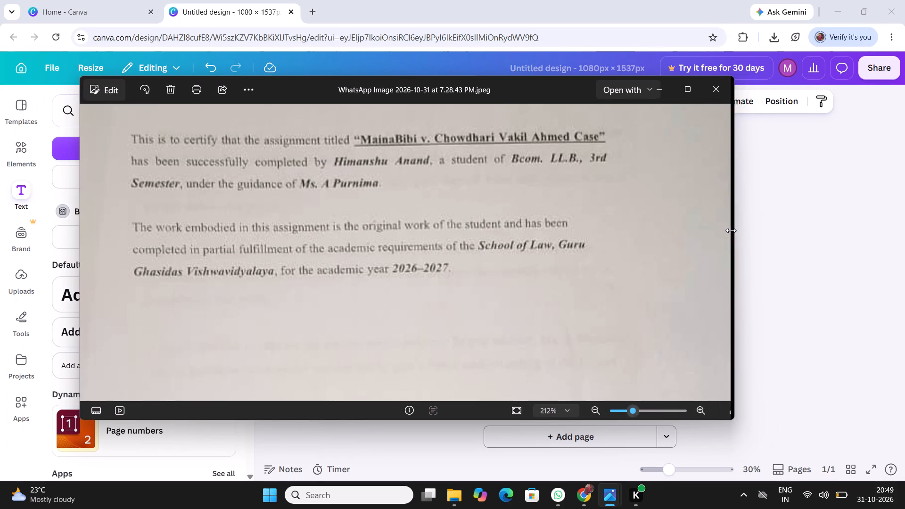
{"action": "left_click_drag", "start_coordinate": [731, 230], "coordinate": [297, 258]}
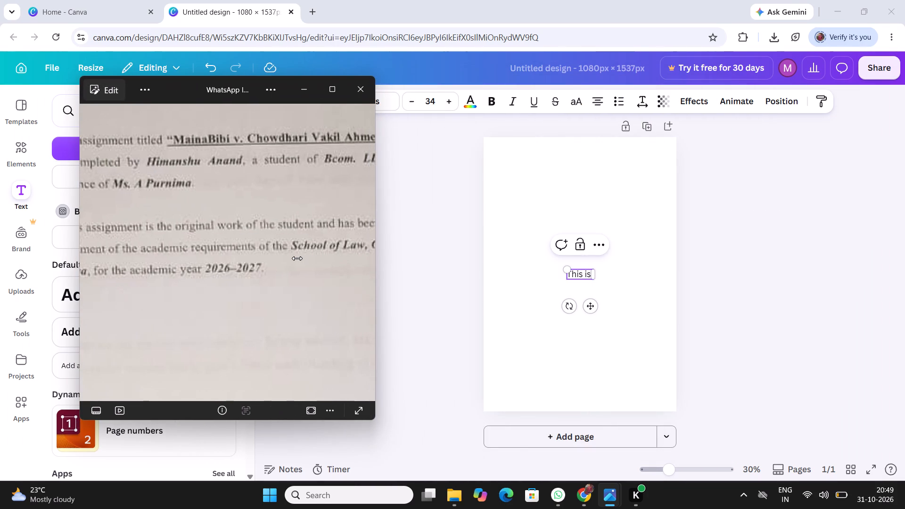
{"action": "left_click_drag", "start_coordinate": [297, 258], "coordinate": [296, 258]}
{"action": "scroll", "coordinate": [251, 203], "scroll_direction": "down", "scroll_amount": 6, "text": "ctrl"}
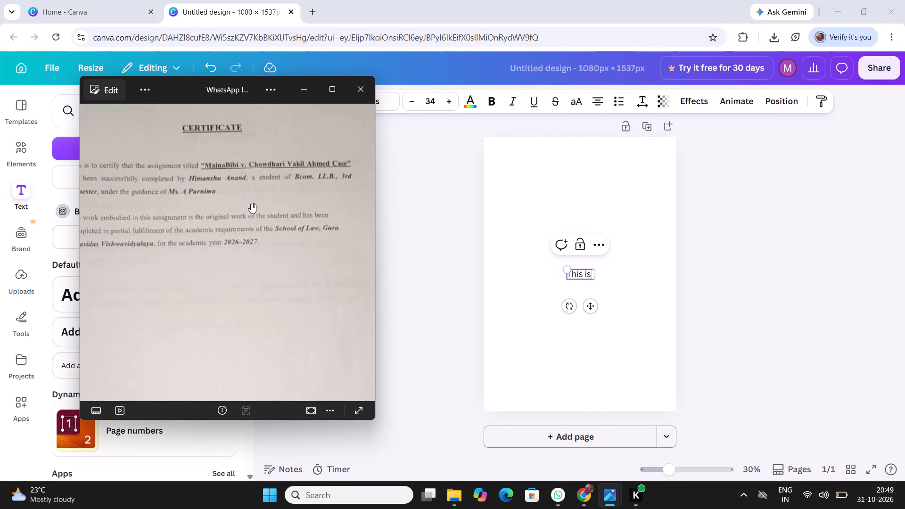
{"action": "left_click_drag", "start_coordinate": [251, 203], "coordinate": [268, 215]}
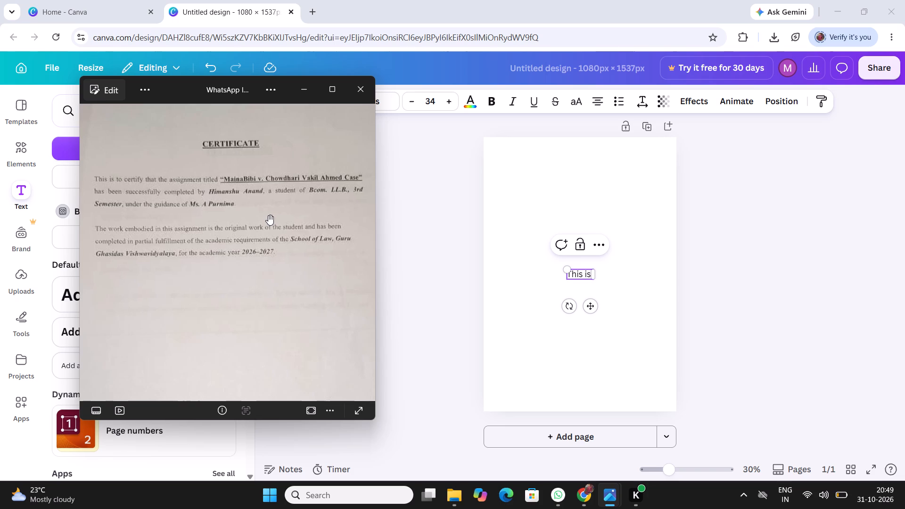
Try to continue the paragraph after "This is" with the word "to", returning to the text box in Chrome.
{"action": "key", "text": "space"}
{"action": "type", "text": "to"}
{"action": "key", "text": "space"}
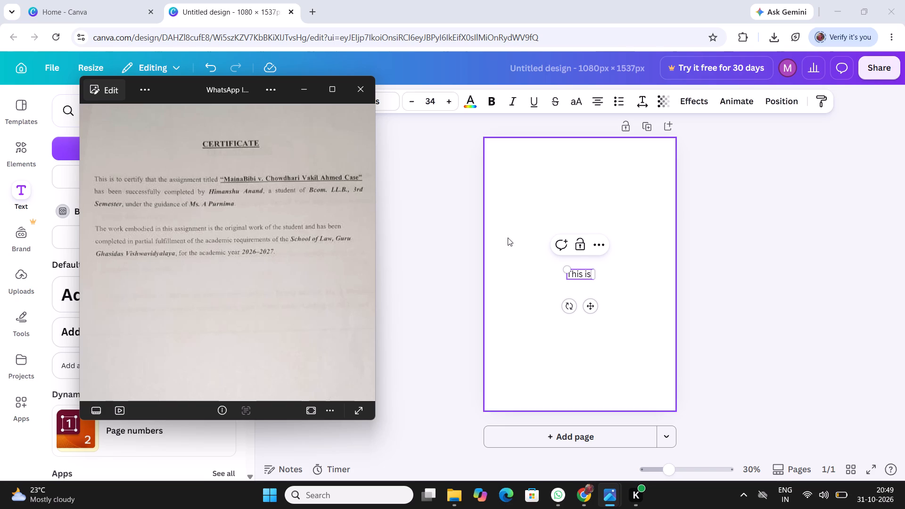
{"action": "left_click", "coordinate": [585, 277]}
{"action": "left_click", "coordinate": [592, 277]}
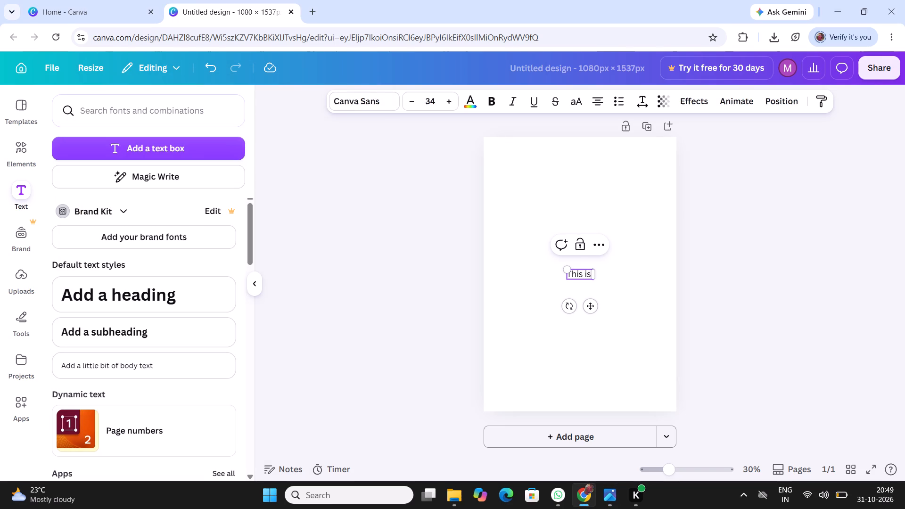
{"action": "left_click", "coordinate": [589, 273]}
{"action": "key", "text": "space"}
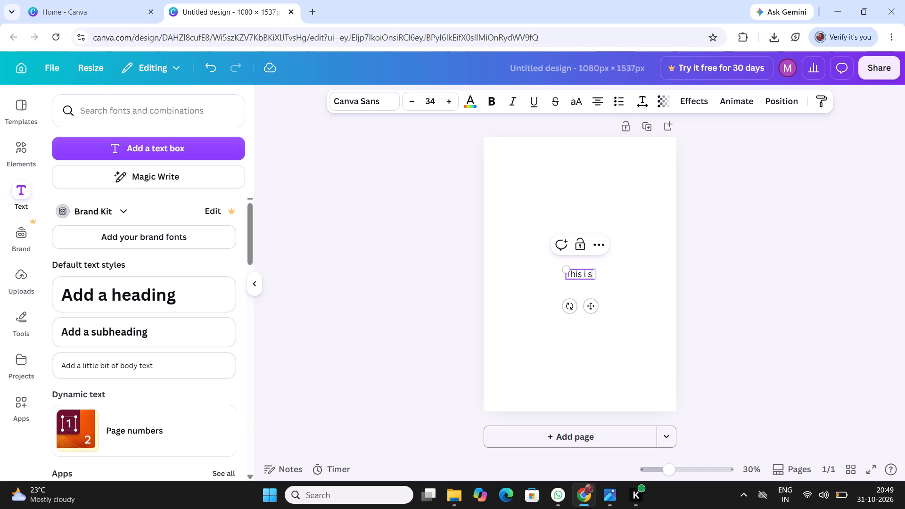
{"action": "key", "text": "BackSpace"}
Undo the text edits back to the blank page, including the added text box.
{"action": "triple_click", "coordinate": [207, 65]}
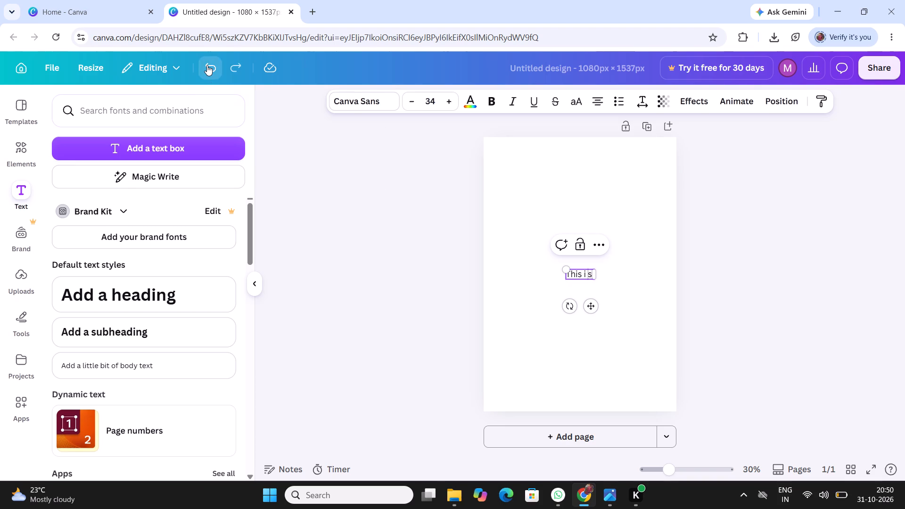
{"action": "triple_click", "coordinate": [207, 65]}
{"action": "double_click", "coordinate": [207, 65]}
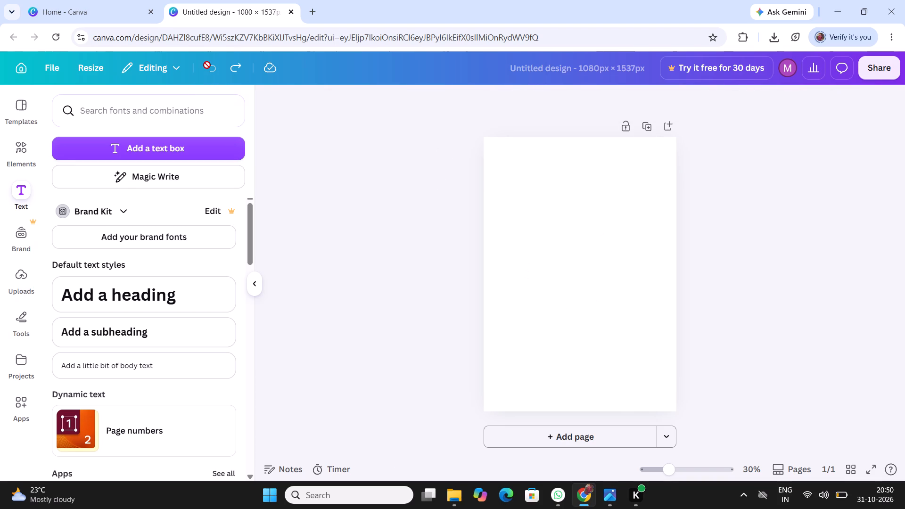
Add a body text box to the blank page and replace its placeholder with "This is to certify".
{"action": "left_click", "coordinate": [166, 376]}
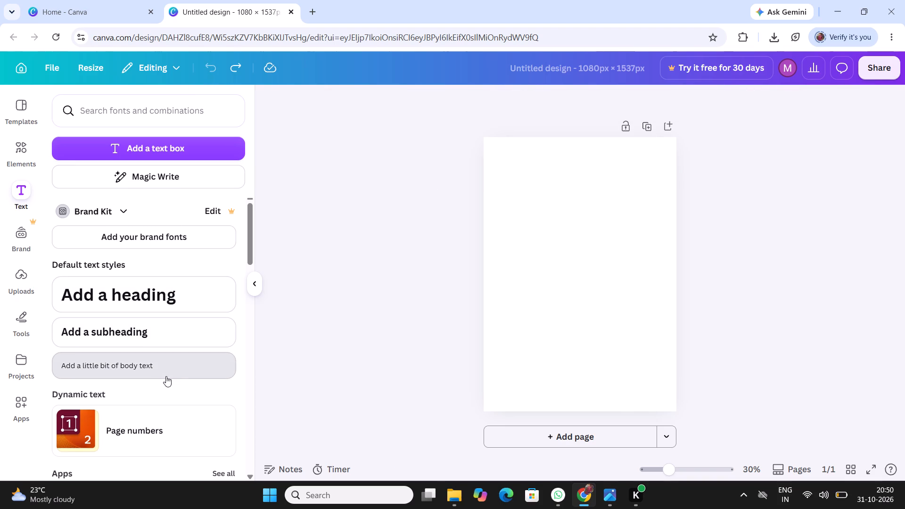
{"action": "key", "text": "BackSpace"}
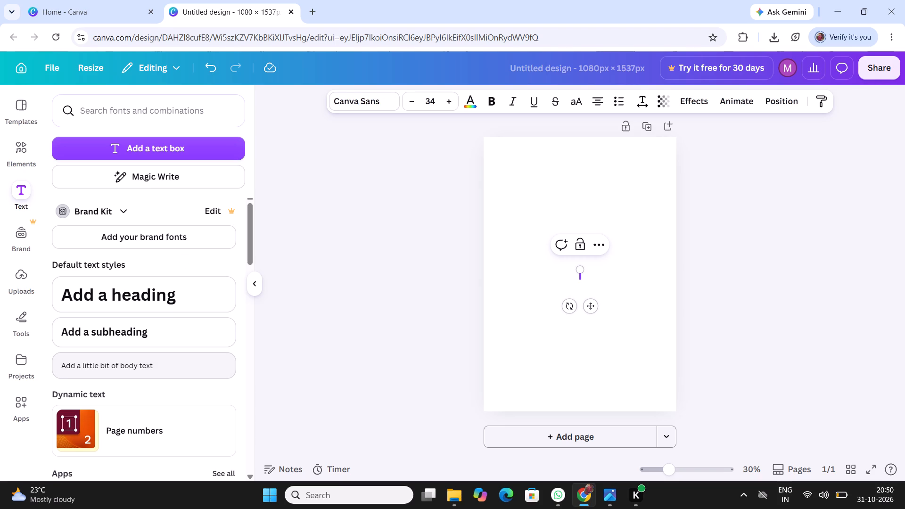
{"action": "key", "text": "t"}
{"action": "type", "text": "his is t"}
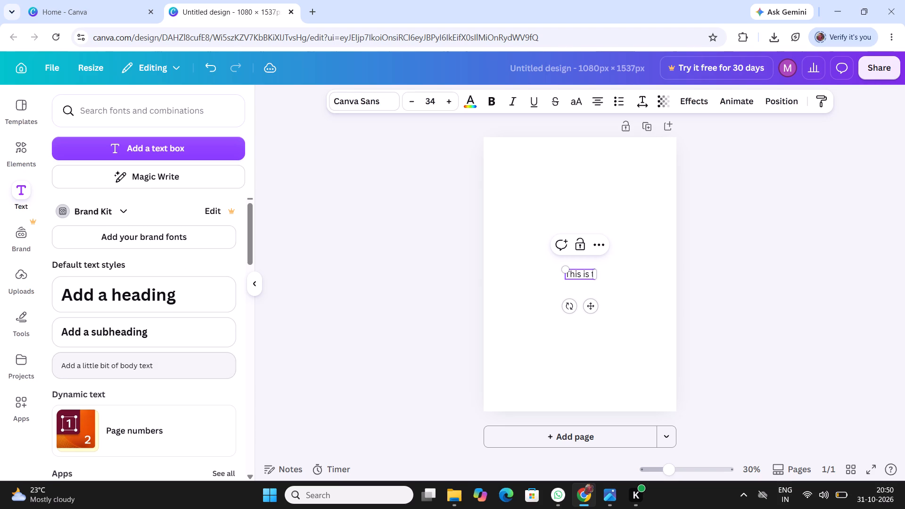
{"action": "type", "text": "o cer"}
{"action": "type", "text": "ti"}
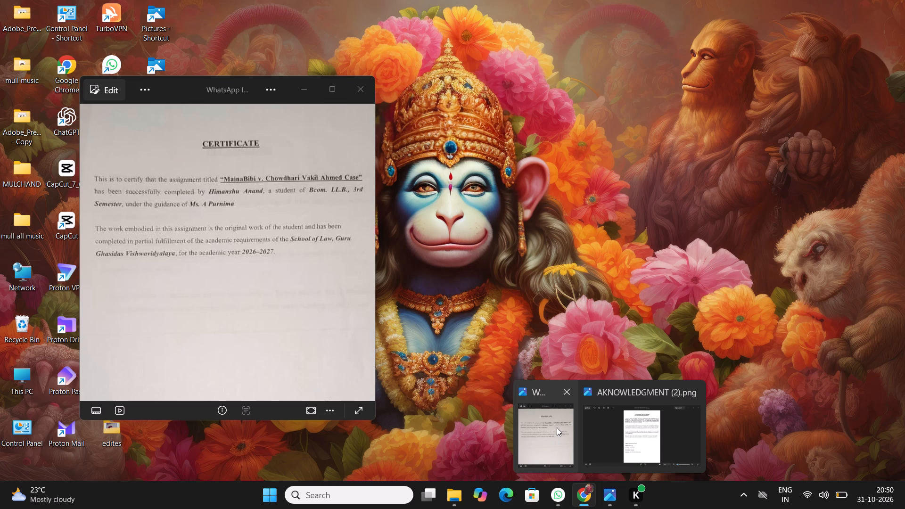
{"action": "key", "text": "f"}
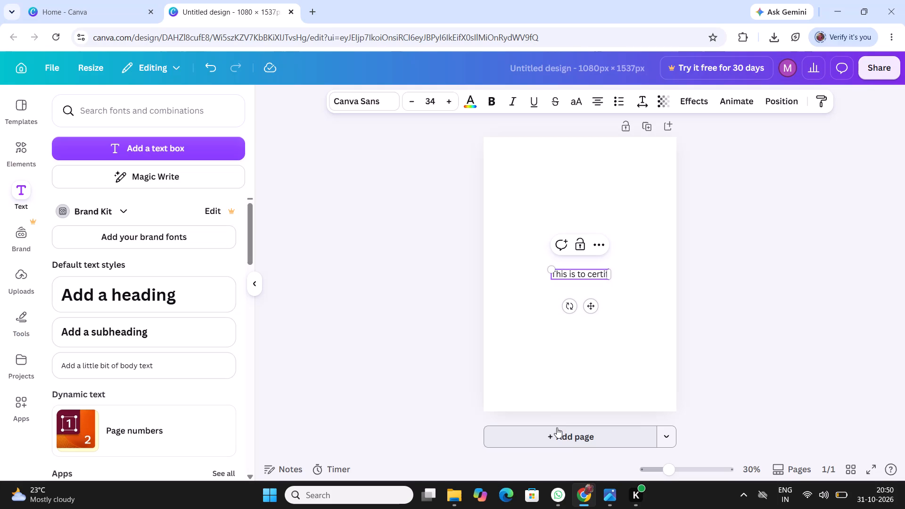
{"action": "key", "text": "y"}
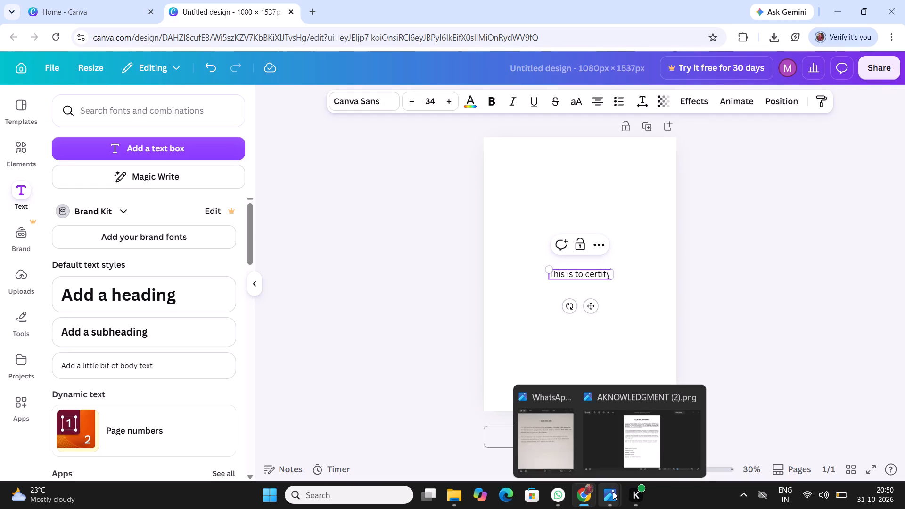
Bring up the certificate photo in Photos to check the wording, and widen the paragraph's text box slightly back in Chrome.
{"action": "left_click", "coordinate": [613, 492]}
{"action": "left_click", "coordinate": [559, 453]}
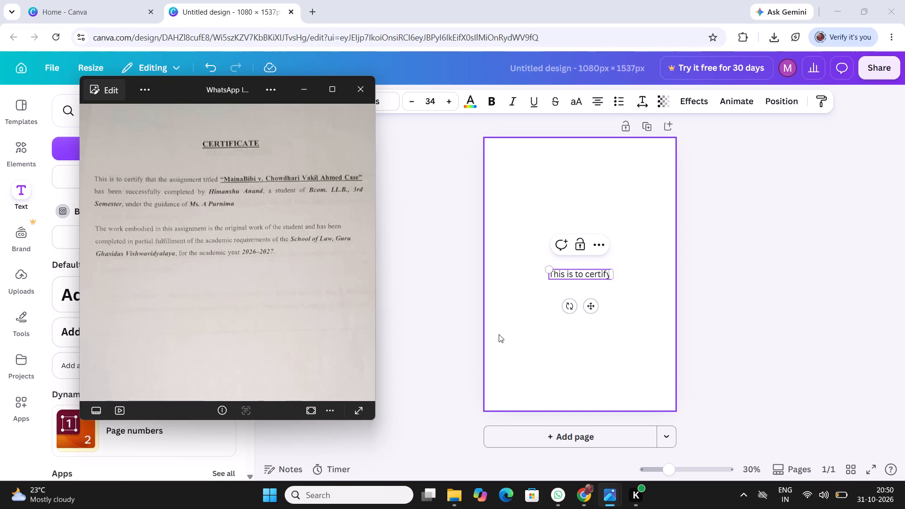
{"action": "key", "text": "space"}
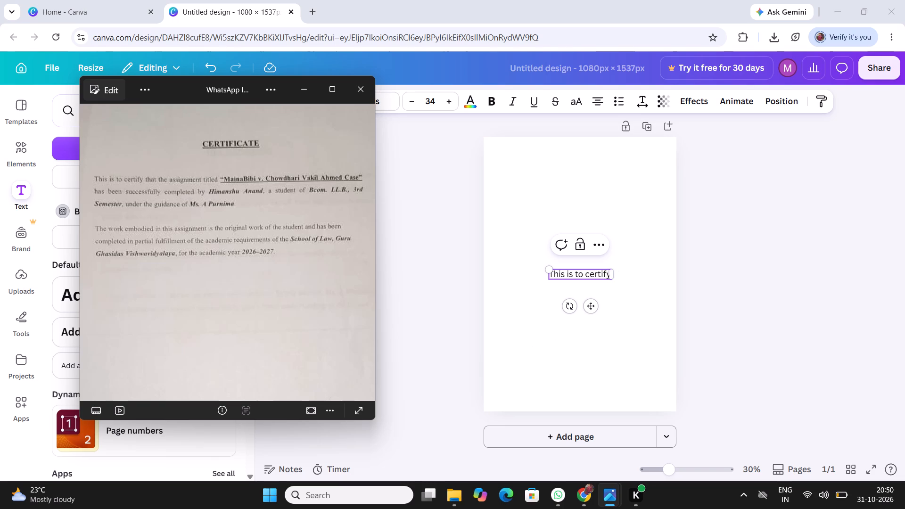
{"action": "left_click_drag", "start_coordinate": [611, 275], "coordinate": [631, 279]}
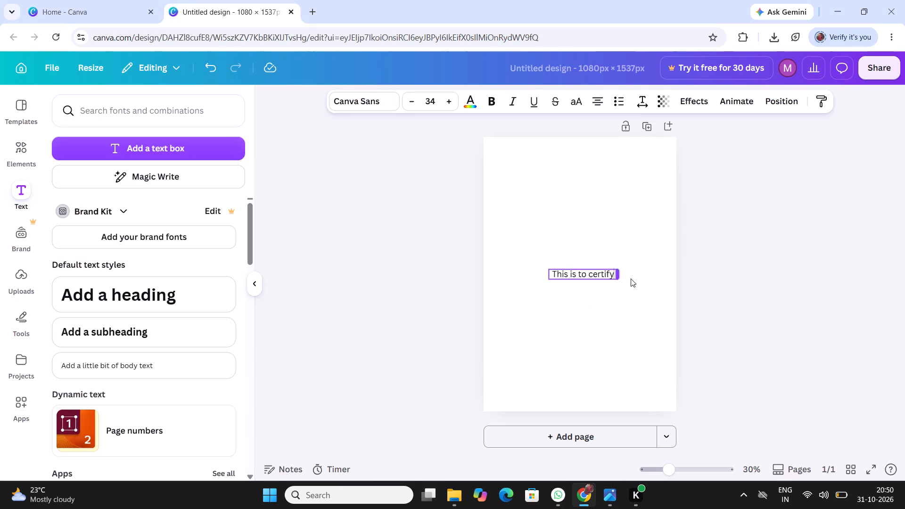
{"action": "left_click_drag", "start_coordinate": [631, 279], "coordinate": [636, 280]}
Continue the paragraph after "This is to certify" with "that the assingnment".
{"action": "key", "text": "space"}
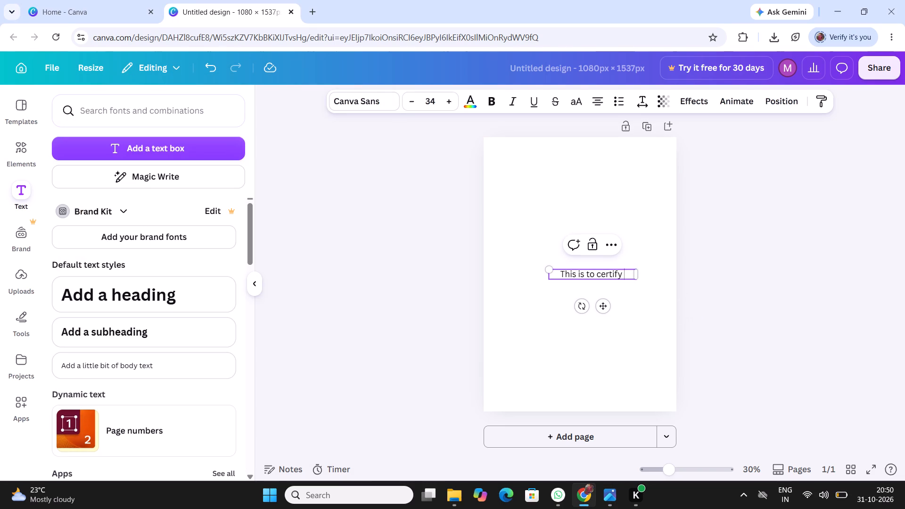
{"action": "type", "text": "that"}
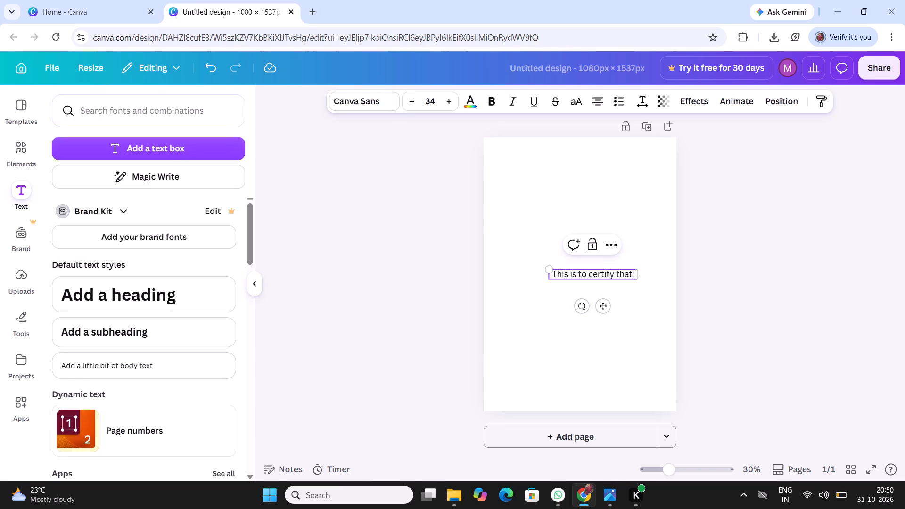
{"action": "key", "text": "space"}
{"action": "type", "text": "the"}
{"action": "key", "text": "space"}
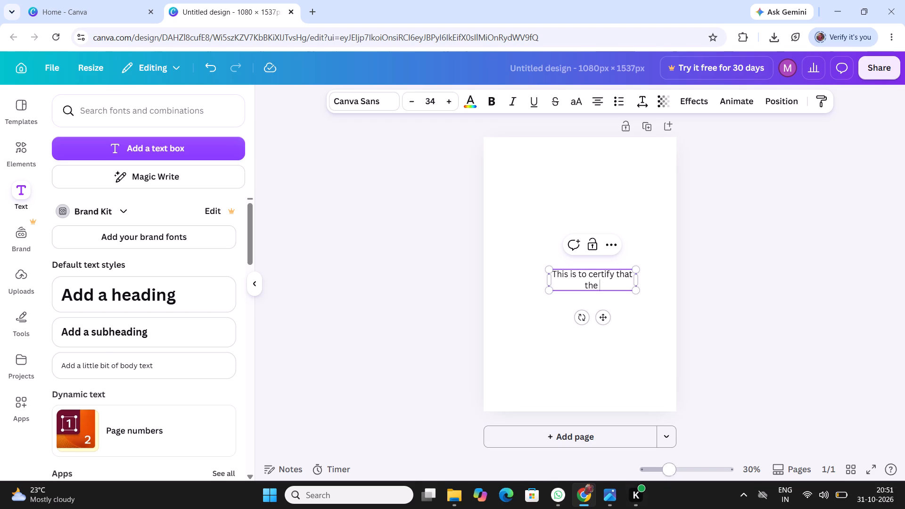
{"action": "left_click", "coordinate": [611, 494]}
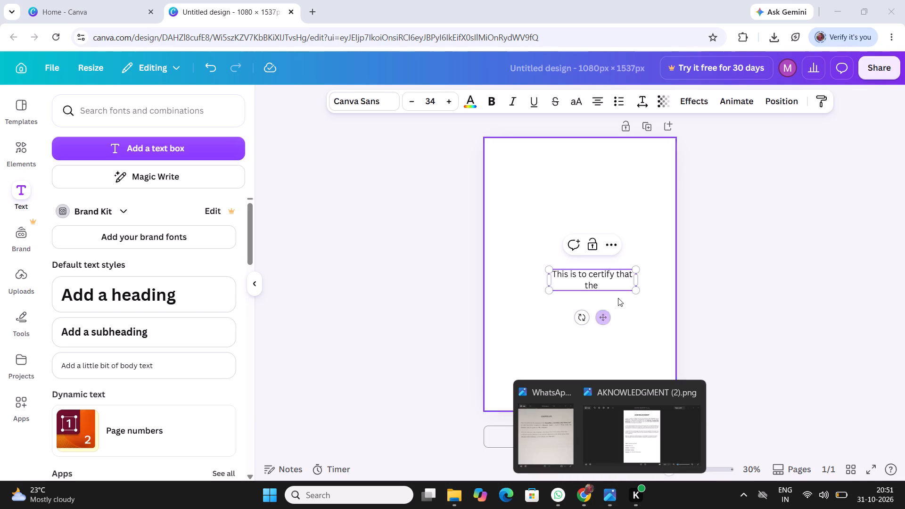
{"action": "left_click", "coordinate": [613, 286]}
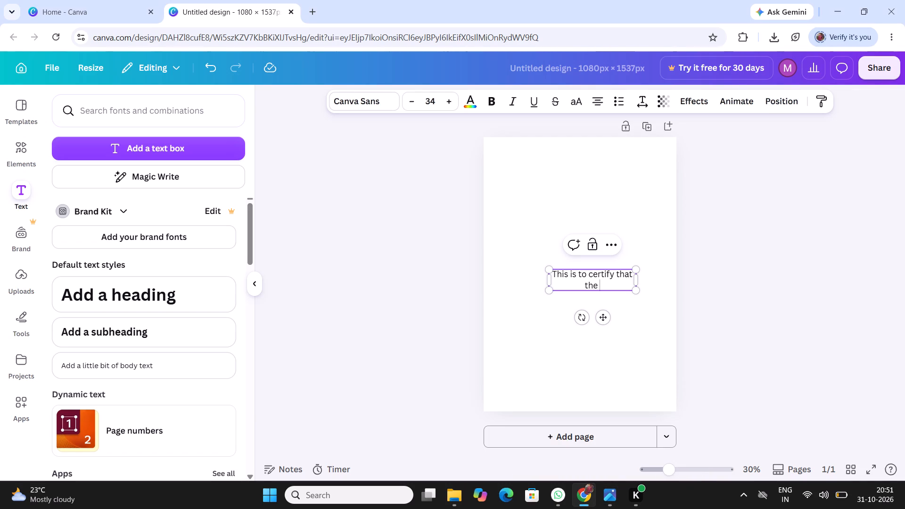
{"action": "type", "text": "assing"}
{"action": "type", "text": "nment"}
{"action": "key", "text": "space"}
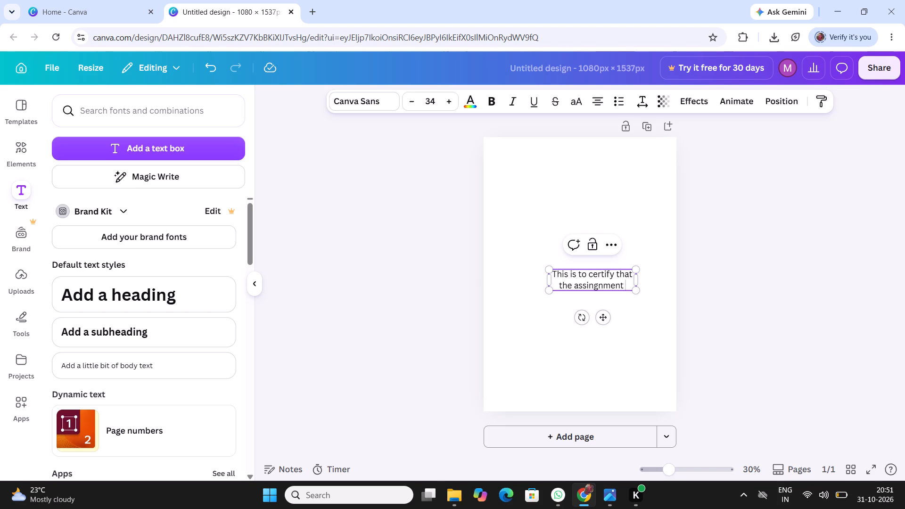
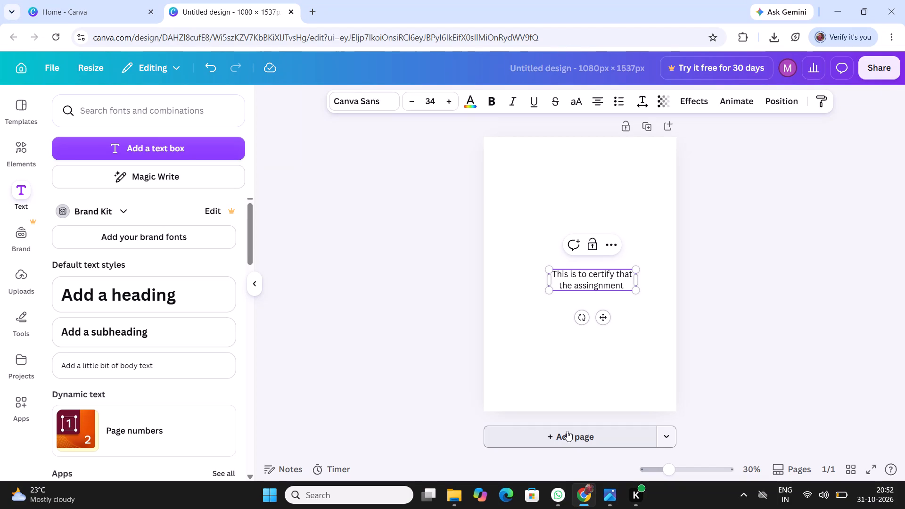
Continue the certificate paragraph after "assingnment" with "titled" and an opening single quotation mark followed by a capital "M".
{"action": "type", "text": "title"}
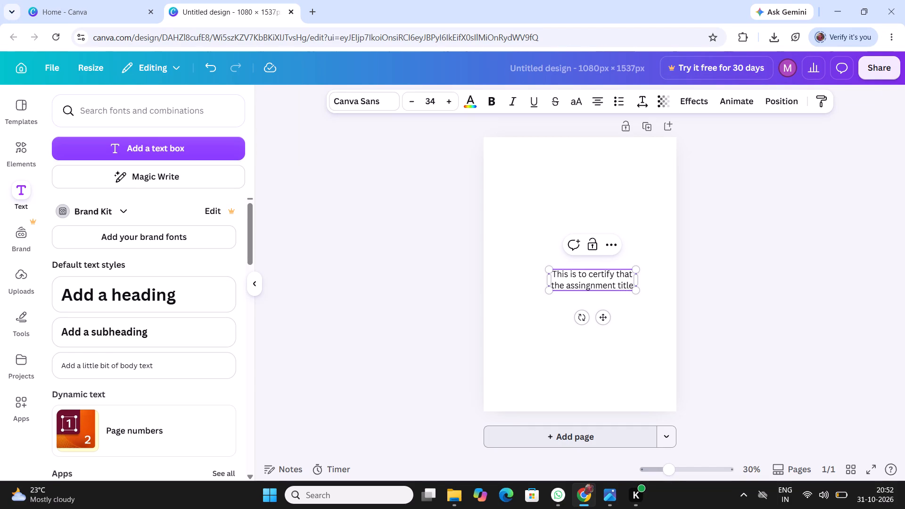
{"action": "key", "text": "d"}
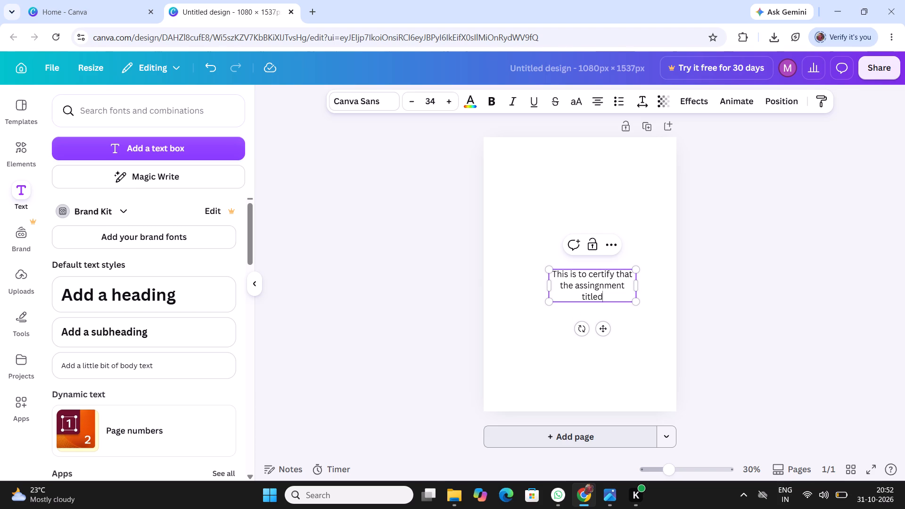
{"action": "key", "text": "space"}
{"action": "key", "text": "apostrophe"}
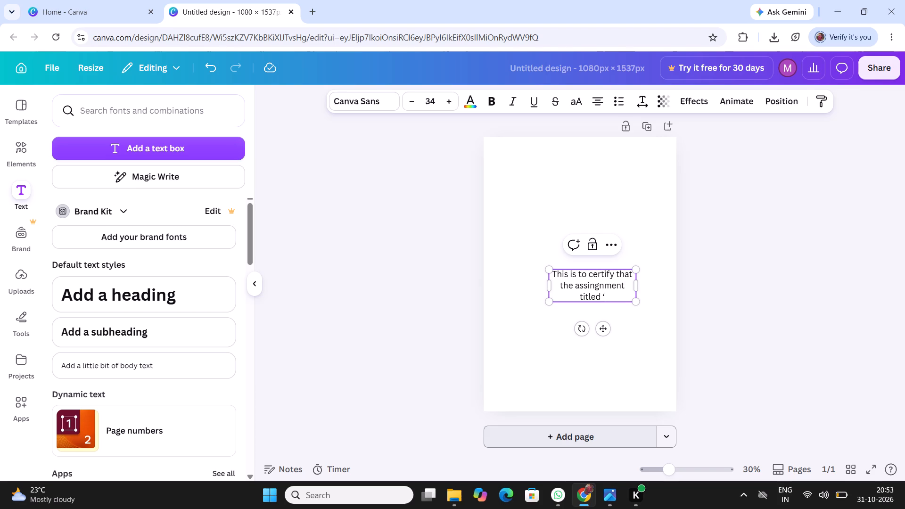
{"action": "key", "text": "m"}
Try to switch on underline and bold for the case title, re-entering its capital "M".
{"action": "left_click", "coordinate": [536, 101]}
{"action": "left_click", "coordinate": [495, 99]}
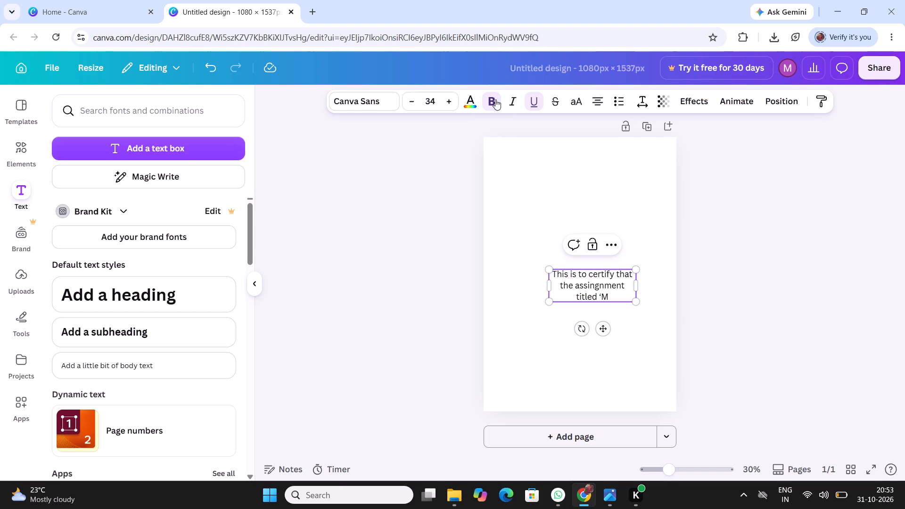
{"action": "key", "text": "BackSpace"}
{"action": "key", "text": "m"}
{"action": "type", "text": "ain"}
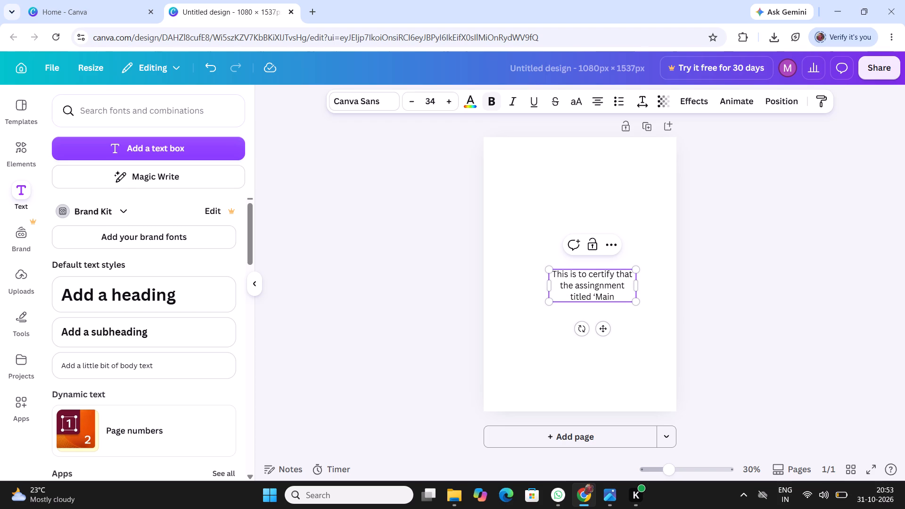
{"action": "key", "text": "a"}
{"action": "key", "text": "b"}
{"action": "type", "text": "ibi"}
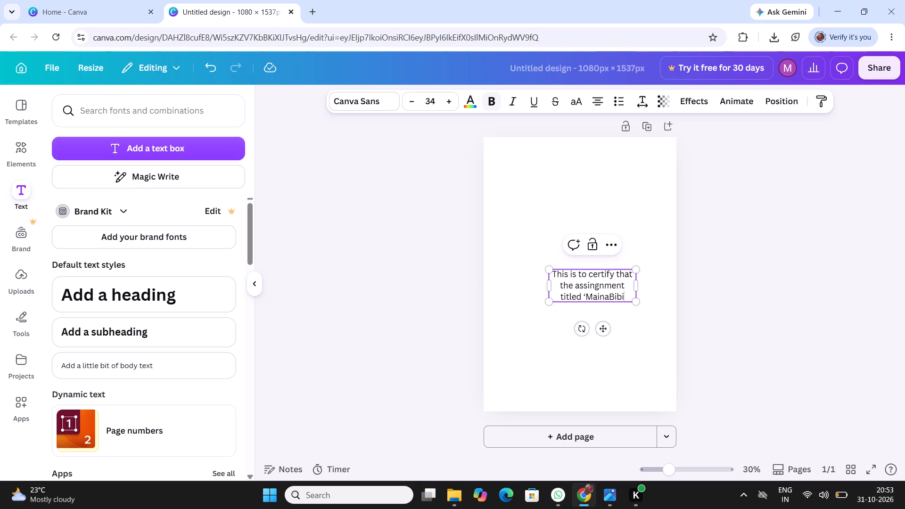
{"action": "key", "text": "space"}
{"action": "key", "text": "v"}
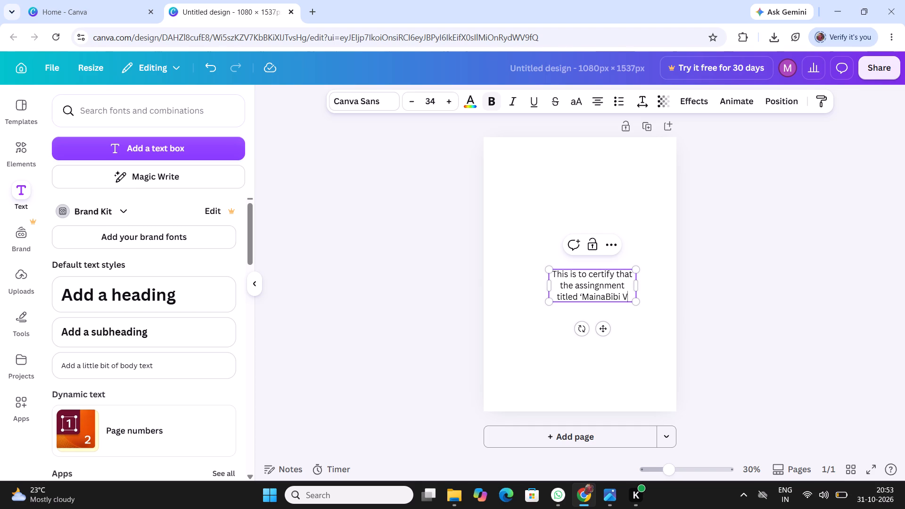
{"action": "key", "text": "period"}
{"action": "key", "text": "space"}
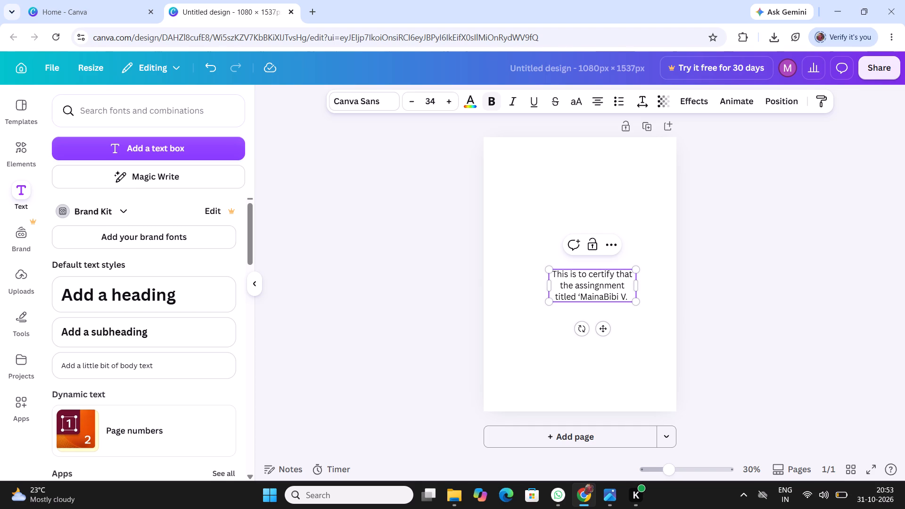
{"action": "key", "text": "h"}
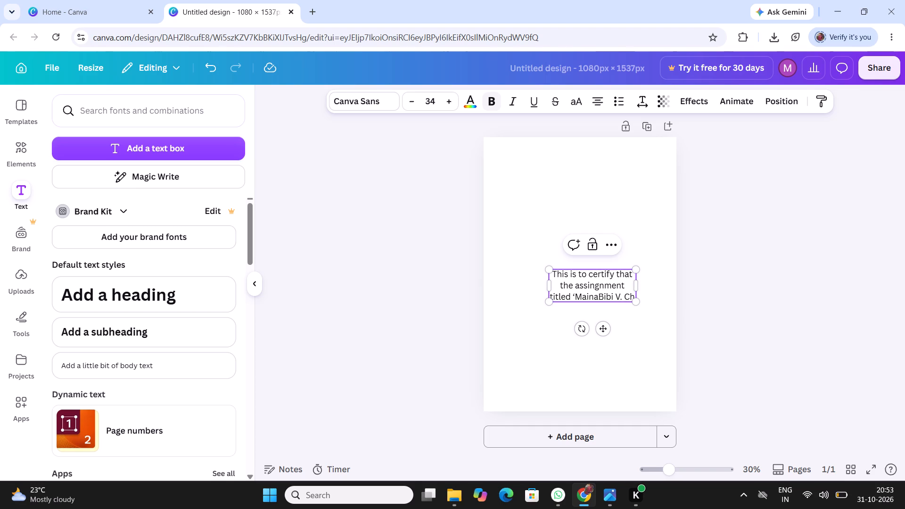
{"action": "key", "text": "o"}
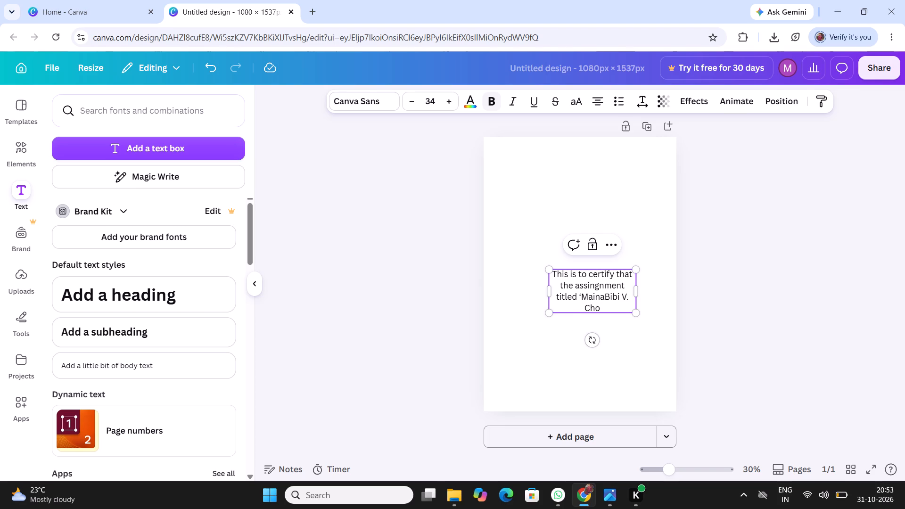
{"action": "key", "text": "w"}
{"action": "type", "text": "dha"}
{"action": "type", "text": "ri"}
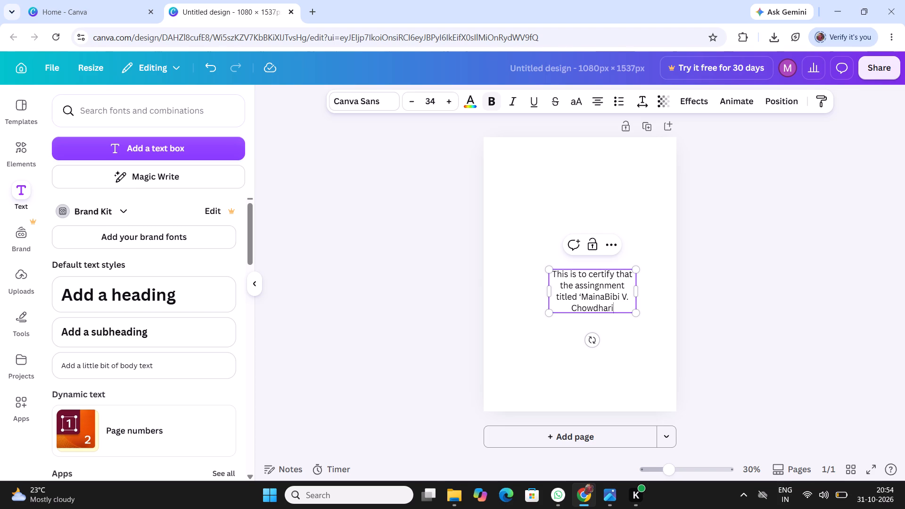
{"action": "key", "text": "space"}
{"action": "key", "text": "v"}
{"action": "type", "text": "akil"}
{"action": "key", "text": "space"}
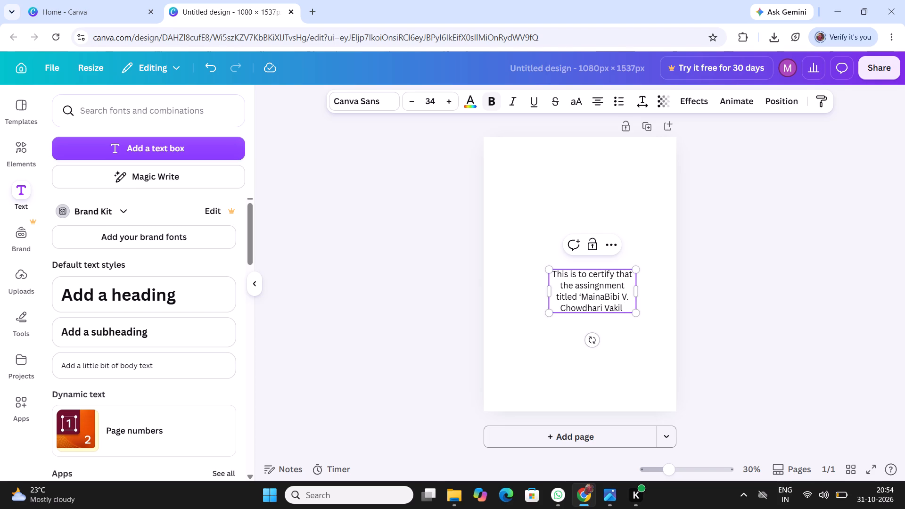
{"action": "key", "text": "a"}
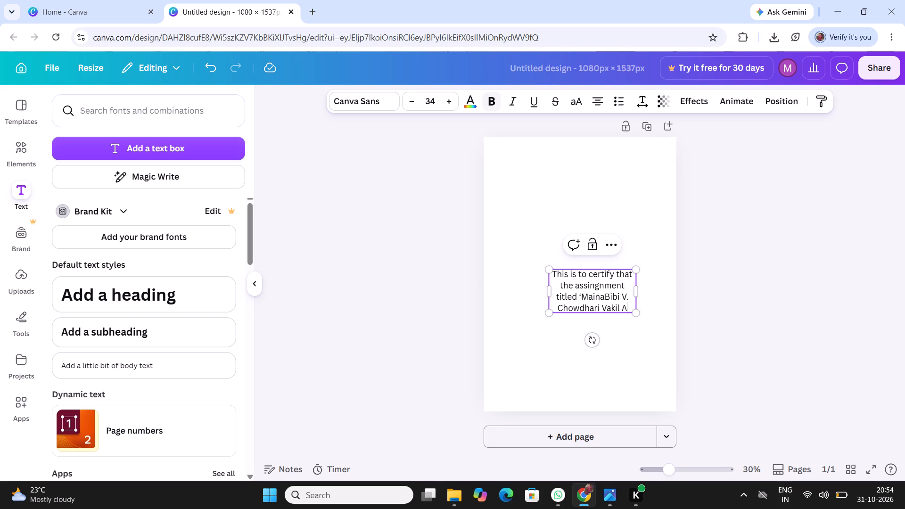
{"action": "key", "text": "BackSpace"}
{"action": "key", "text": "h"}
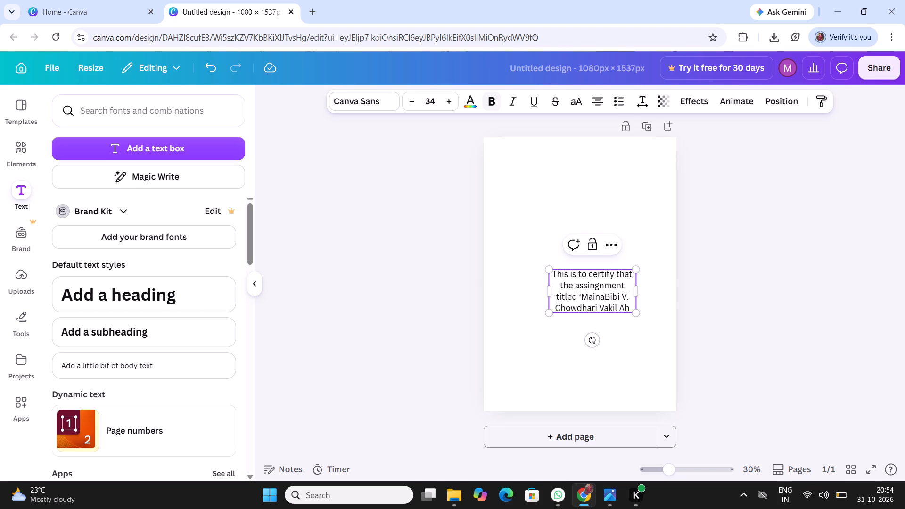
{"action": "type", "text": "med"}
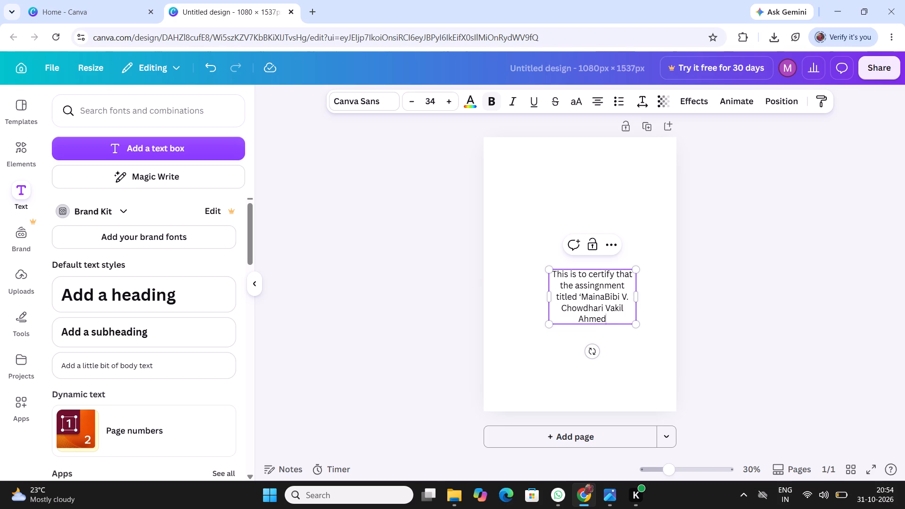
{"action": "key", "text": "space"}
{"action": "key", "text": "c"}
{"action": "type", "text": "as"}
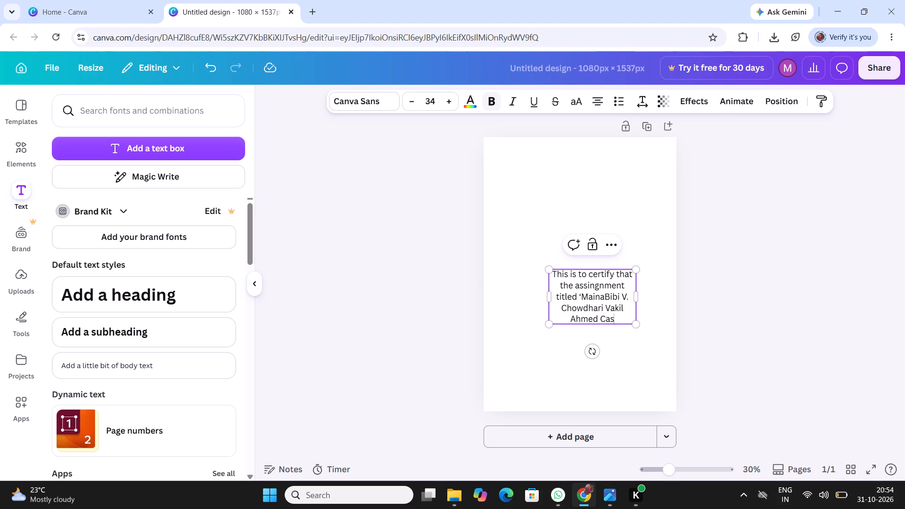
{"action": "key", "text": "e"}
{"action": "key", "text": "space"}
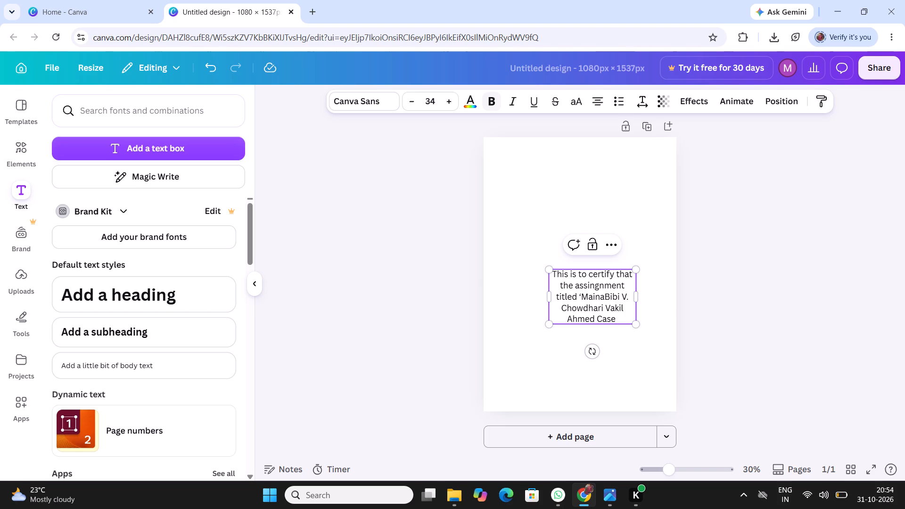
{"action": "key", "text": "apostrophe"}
Make the case title "MainaBibi V. Chowdhari Vakil Ahmed Case" and its closing quotation mark bold and underlined.
{"action": "left_click_drag", "start_coordinate": [583, 296], "coordinate": [634, 319]}
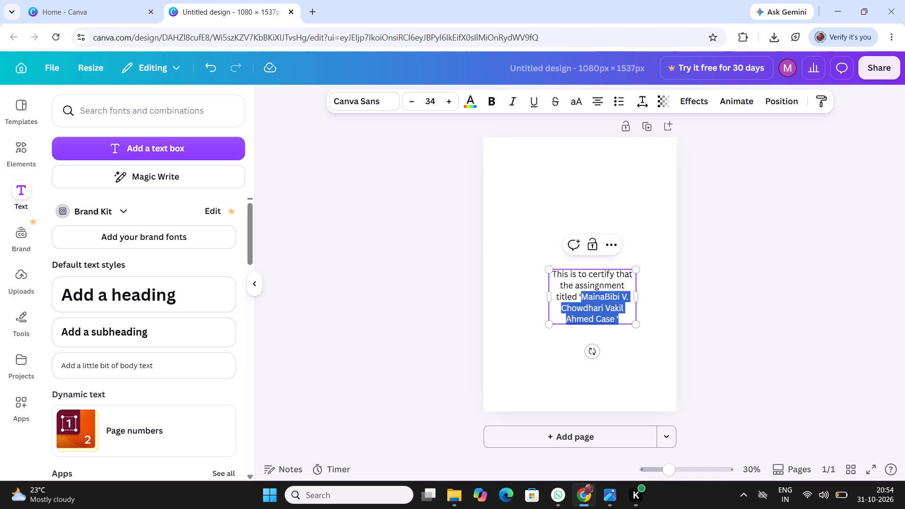
{"action": "left_click_drag", "start_coordinate": [634, 319], "coordinate": [618, 319]}
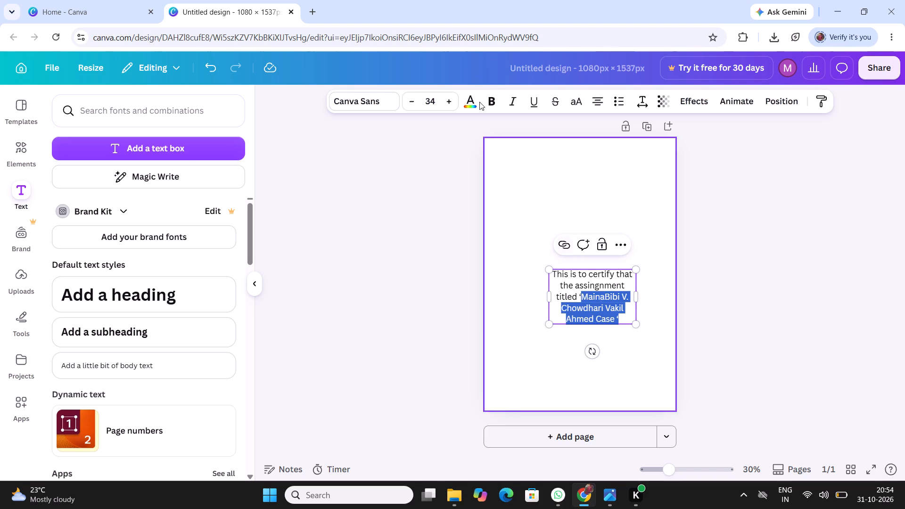
{"action": "left_click", "coordinate": [493, 102]}
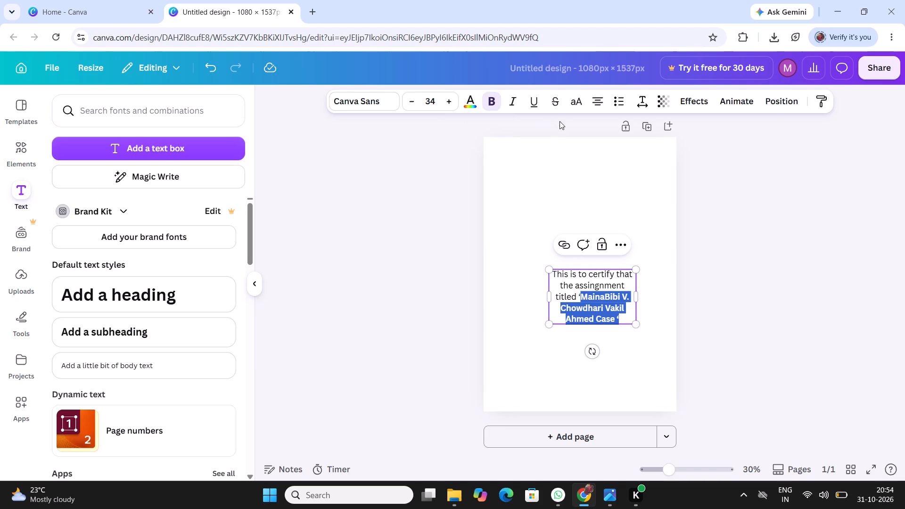
{"action": "left_click", "coordinate": [537, 102]}
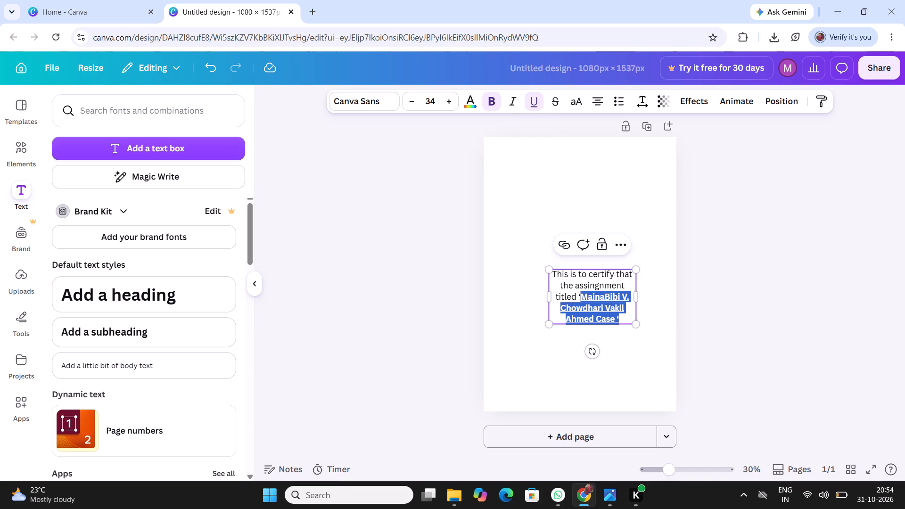
{"action": "left_click", "coordinate": [628, 358]}
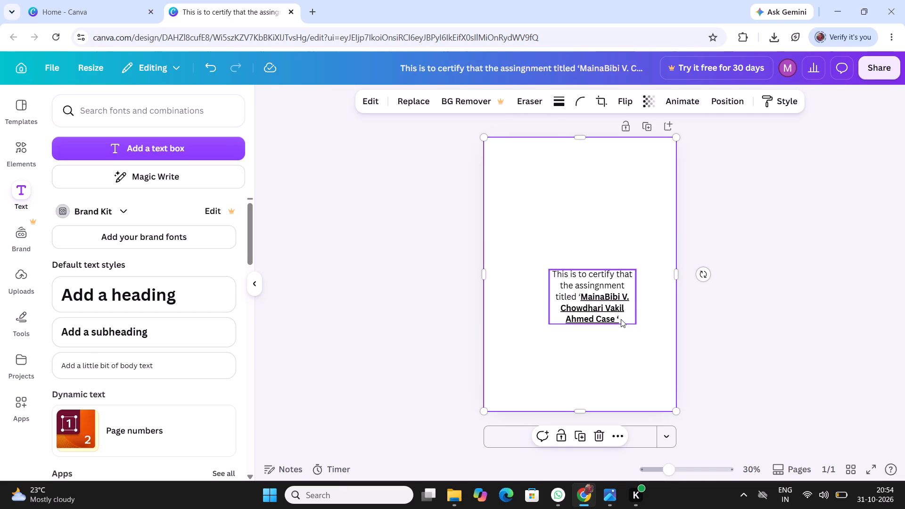
Continue the certificate sentence after the case title's closing quotation mark with "has been" in regular, non-underlined text.
{"action": "left_click", "coordinate": [621, 319]}
{"action": "left_click", "coordinate": [621, 319]}
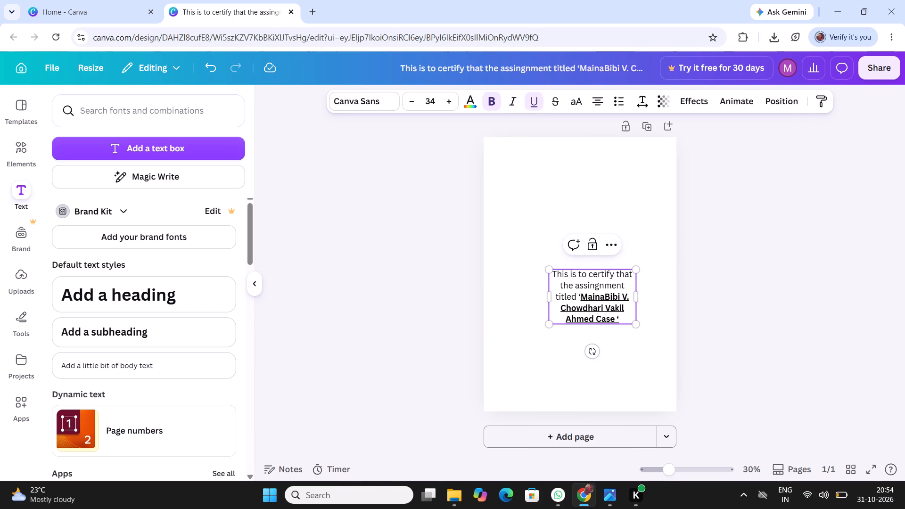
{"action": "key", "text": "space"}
{"action": "left_click", "coordinate": [536, 99]}
{"action": "left_click", "coordinate": [495, 100]}
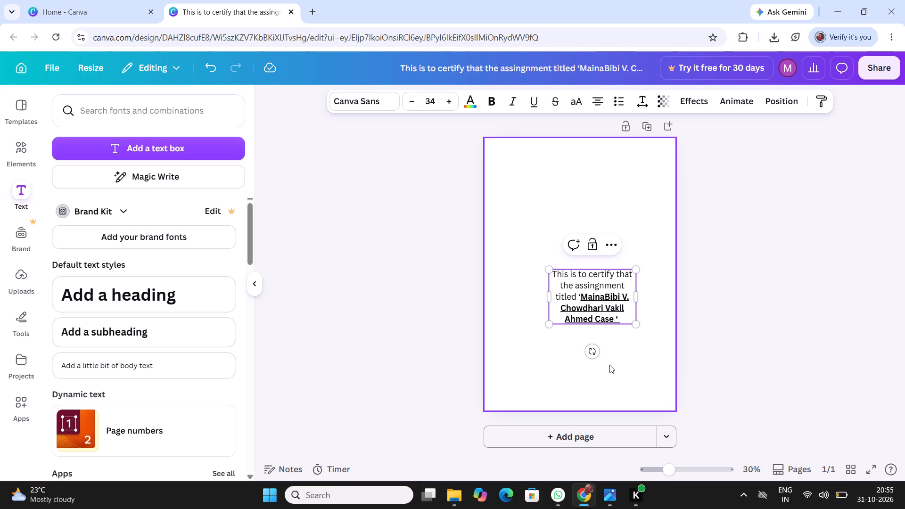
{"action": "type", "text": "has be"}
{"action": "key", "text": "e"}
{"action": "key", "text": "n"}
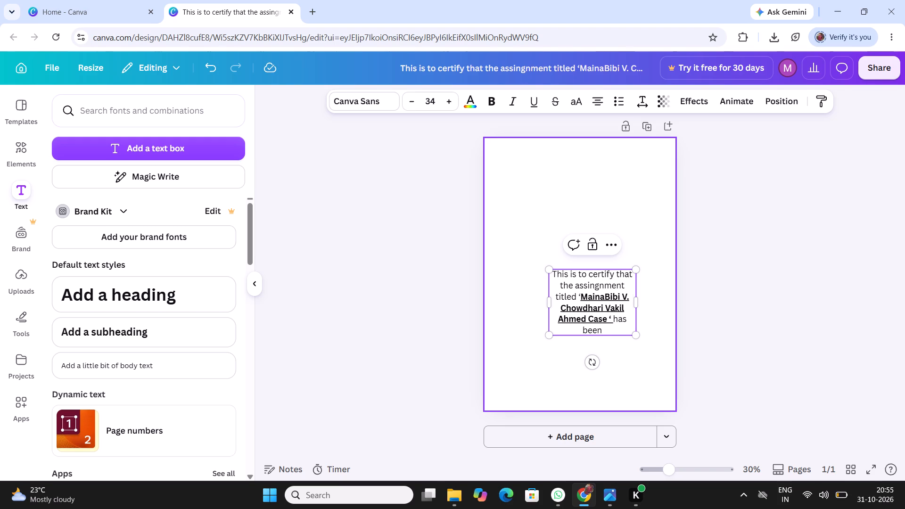
Continue the certificate sentence with "successfully completed by" followed by a space.
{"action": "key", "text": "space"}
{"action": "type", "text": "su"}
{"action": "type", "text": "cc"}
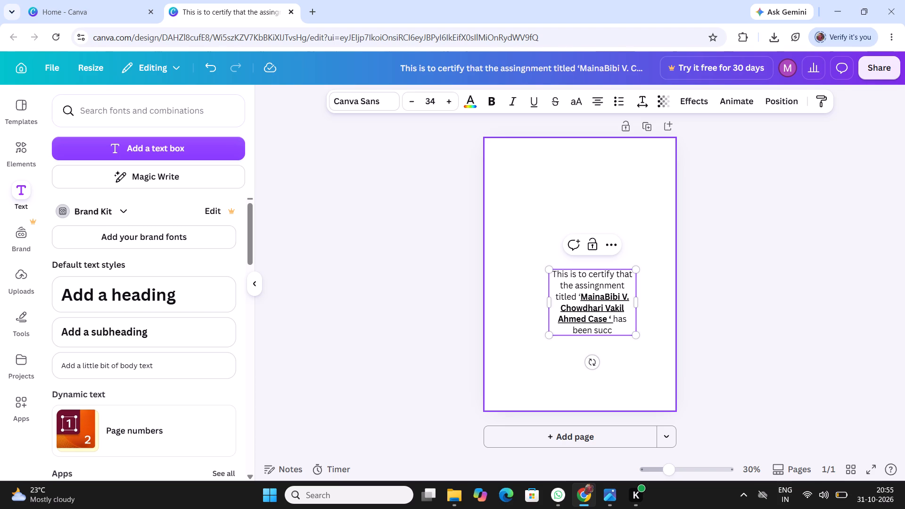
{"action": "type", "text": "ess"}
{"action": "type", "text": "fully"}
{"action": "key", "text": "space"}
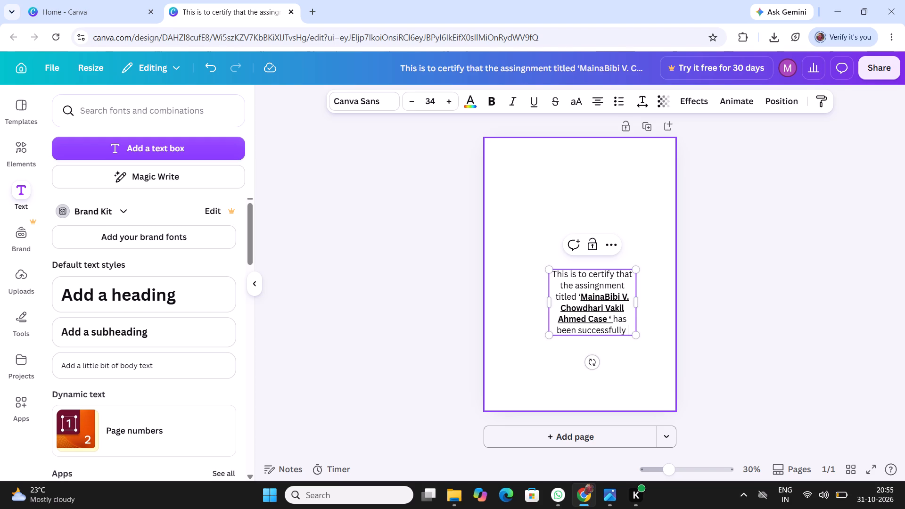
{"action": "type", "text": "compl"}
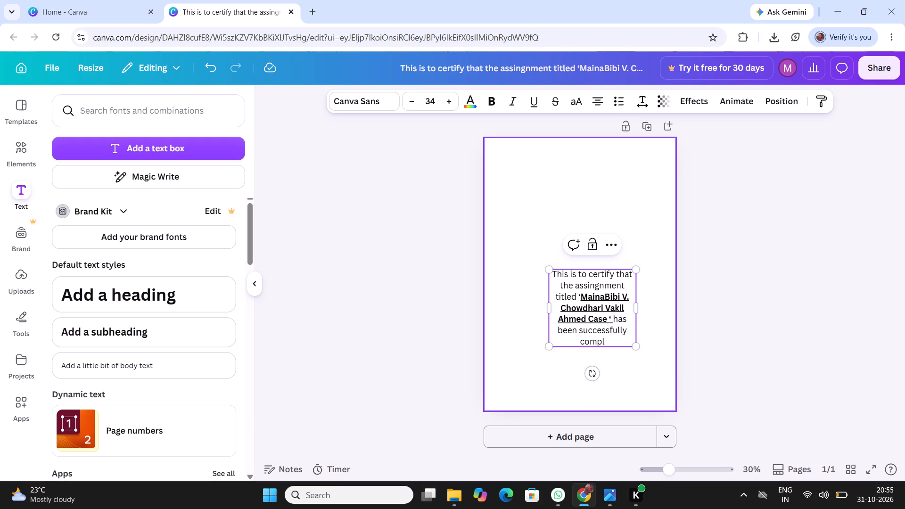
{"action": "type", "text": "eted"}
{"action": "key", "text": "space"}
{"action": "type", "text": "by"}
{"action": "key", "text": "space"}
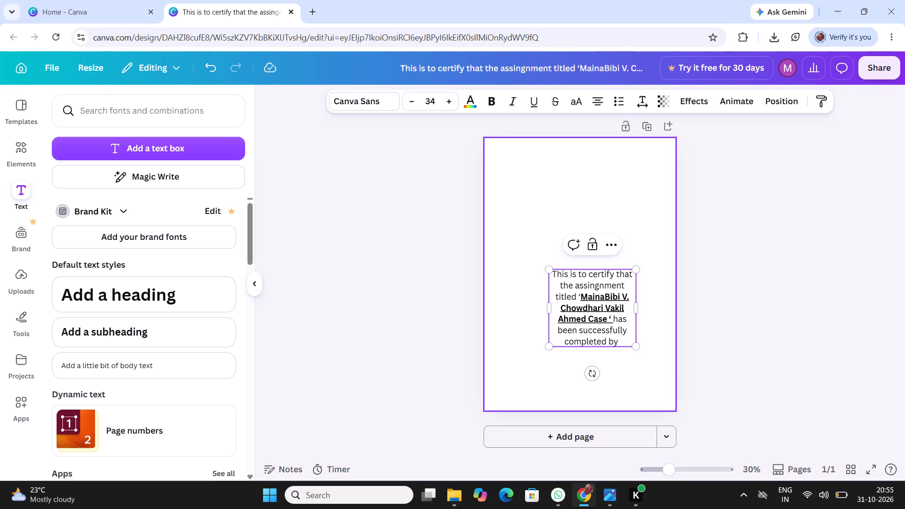
Enter the student's first name and surname after "completed by", ending with a comma.
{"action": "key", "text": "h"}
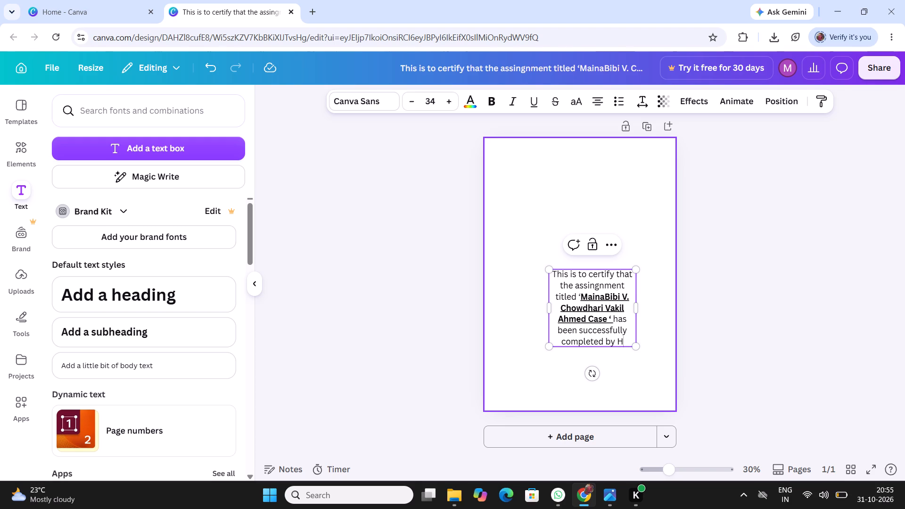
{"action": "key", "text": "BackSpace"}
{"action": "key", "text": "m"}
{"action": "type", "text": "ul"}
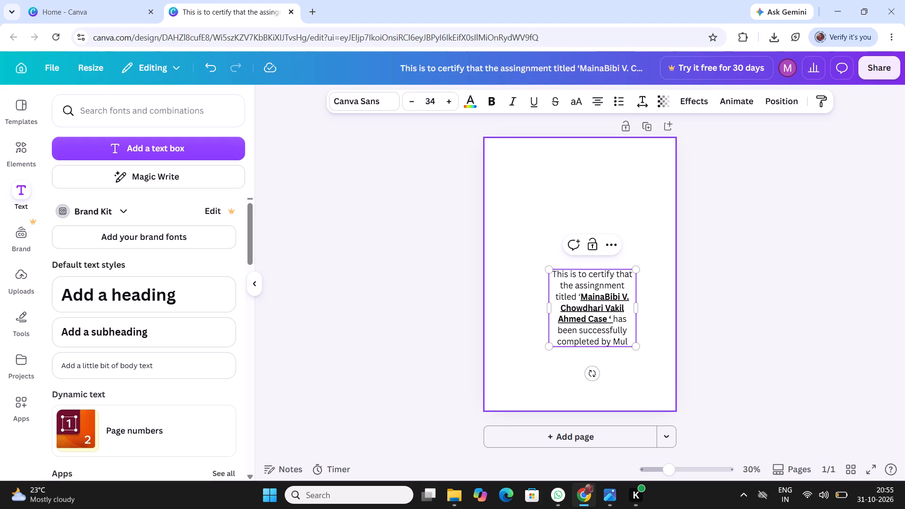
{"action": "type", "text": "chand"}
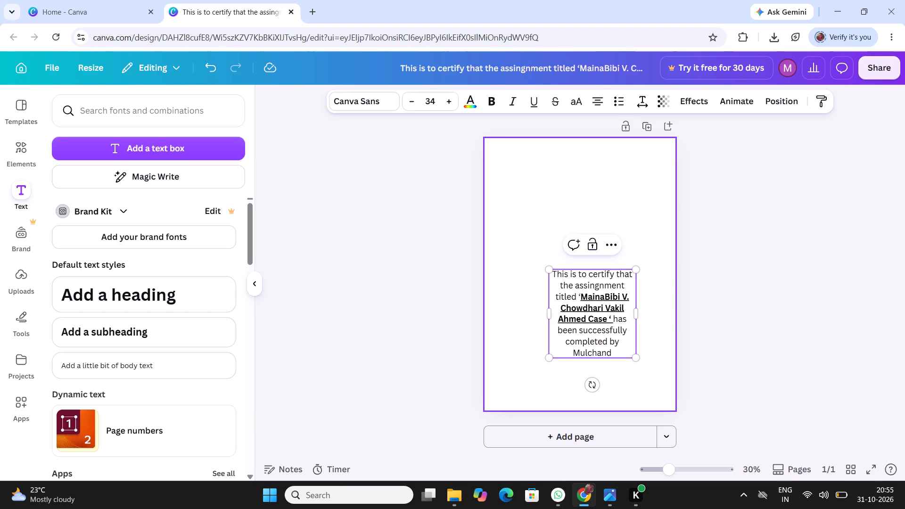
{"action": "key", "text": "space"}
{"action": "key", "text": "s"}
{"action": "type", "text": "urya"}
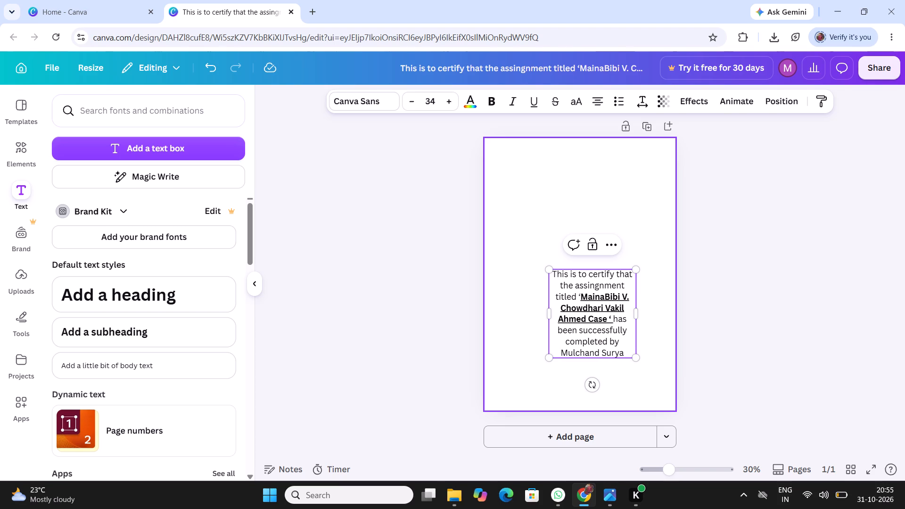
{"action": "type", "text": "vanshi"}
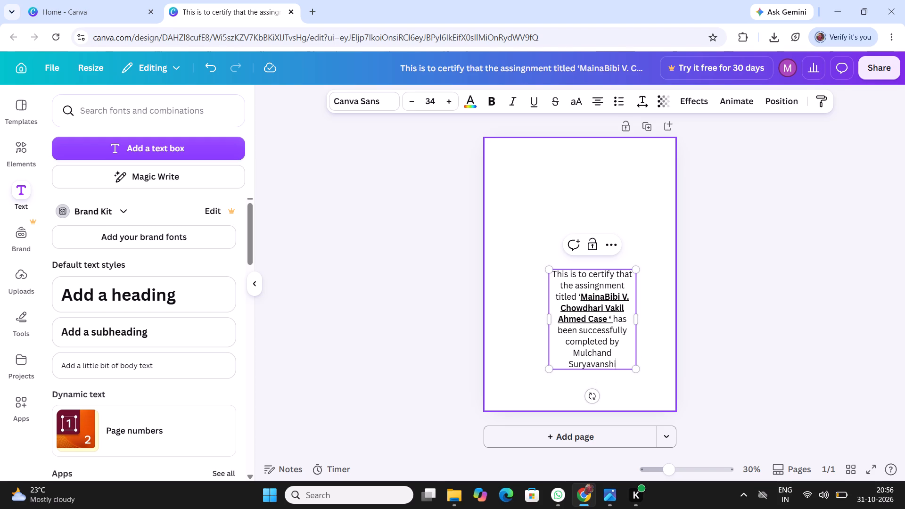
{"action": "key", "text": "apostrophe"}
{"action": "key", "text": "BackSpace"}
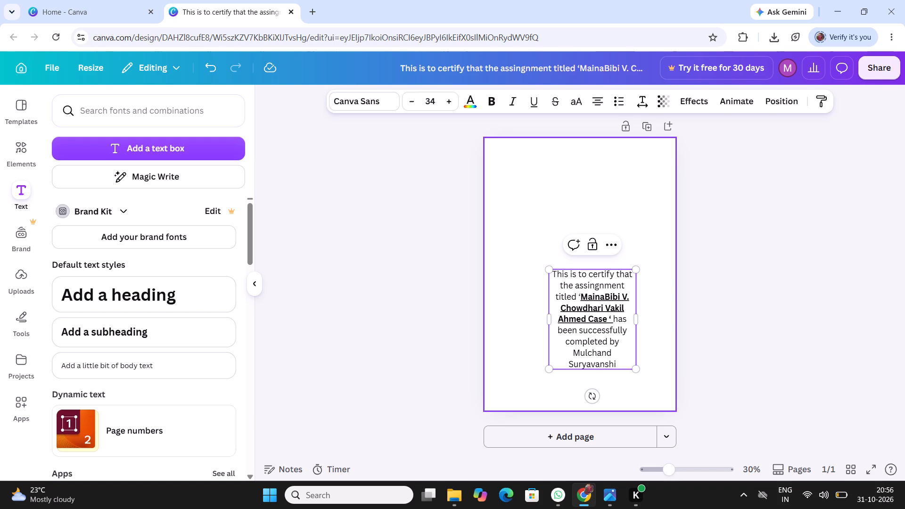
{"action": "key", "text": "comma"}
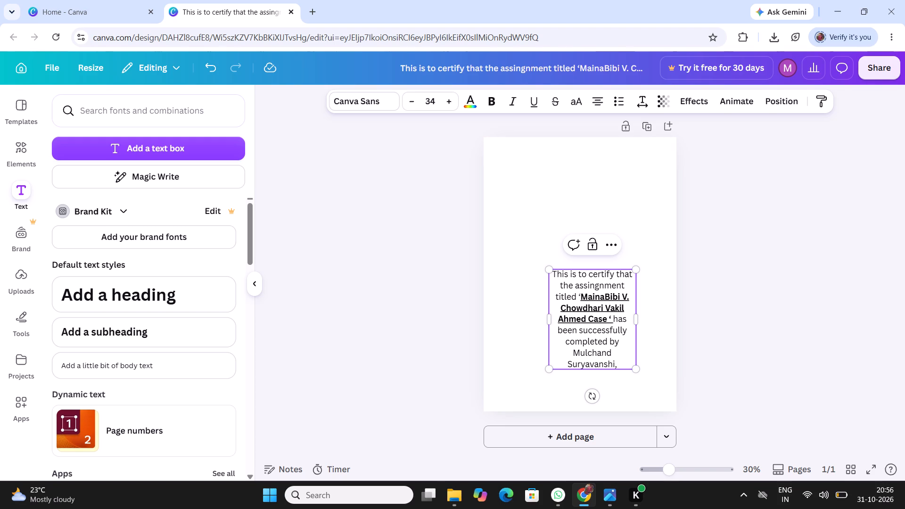
Make the student's full name and the comma after it bold.
{"action": "left_click_drag", "start_coordinate": [576, 354], "coordinate": [633, 389]}
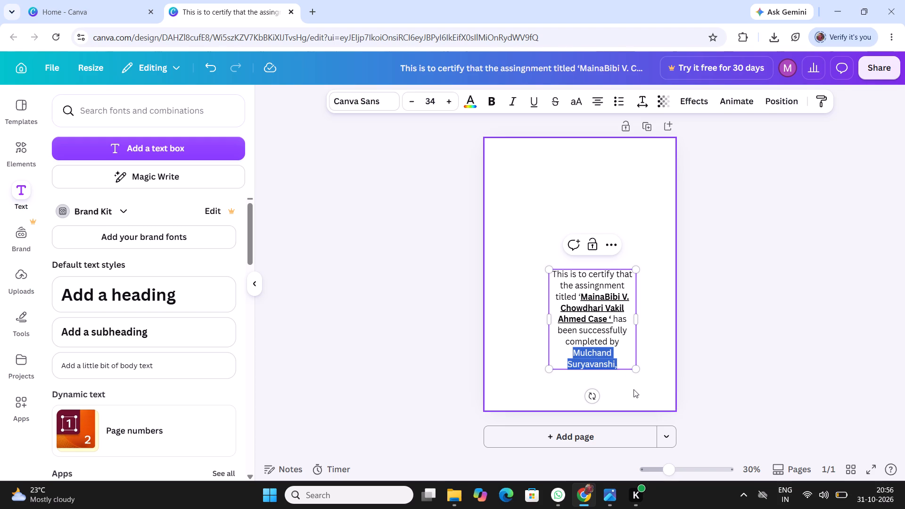
{"action": "left_click_drag", "start_coordinate": [633, 389], "coordinate": [634, 392]}
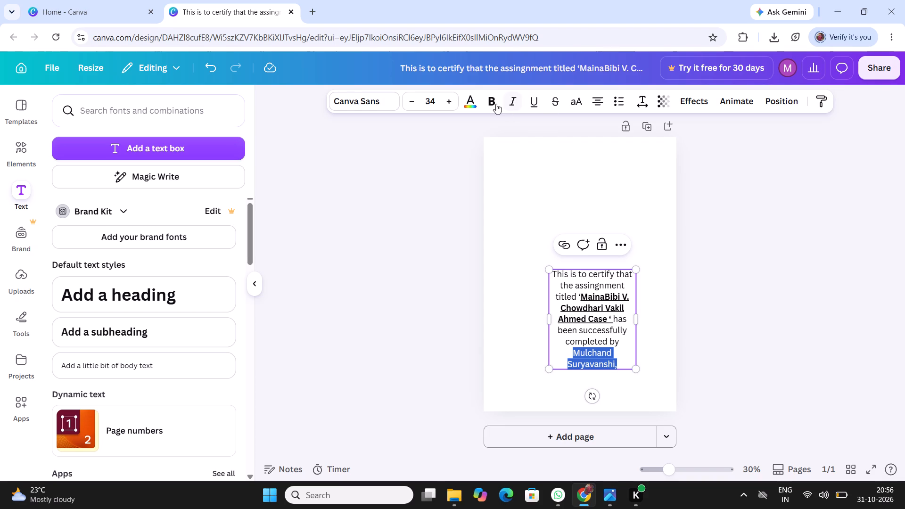
{"action": "left_click", "coordinate": [493, 103]}
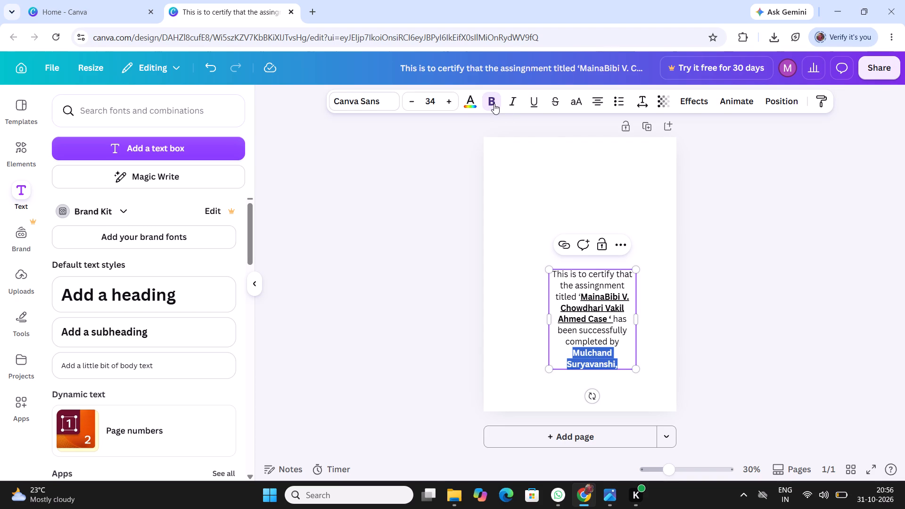
{"action": "left_click", "coordinate": [436, 199]}
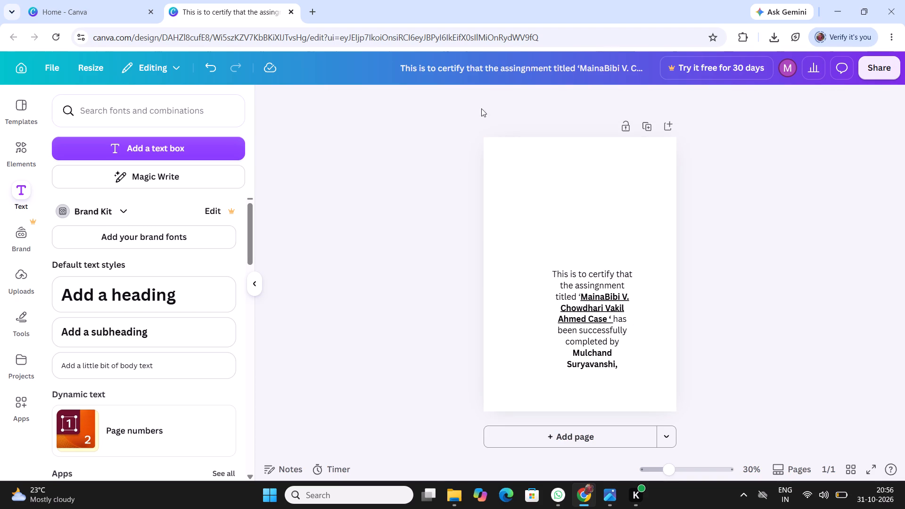
Continue the certificate sentence after the student's name with "a student of" in regular, non-bold text, followed by a space.
{"action": "left_click", "coordinate": [626, 353]}
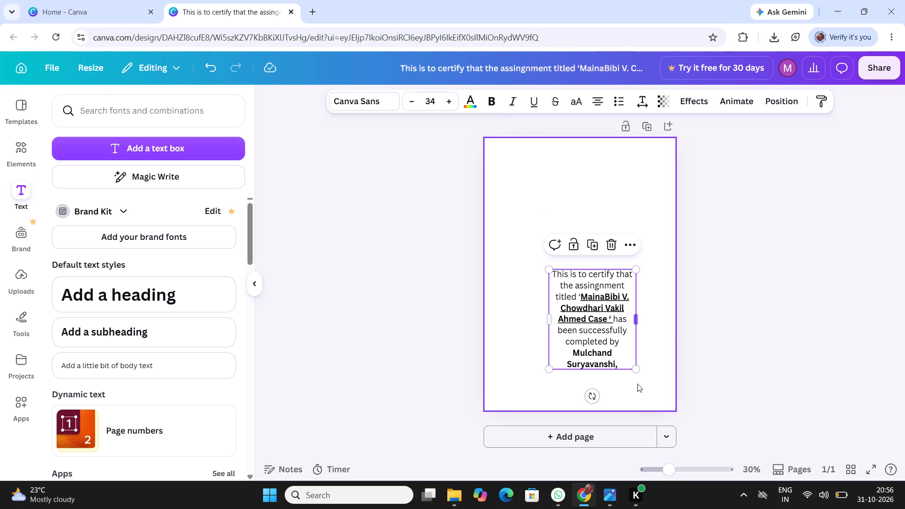
{"action": "left_click", "coordinate": [619, 360]}
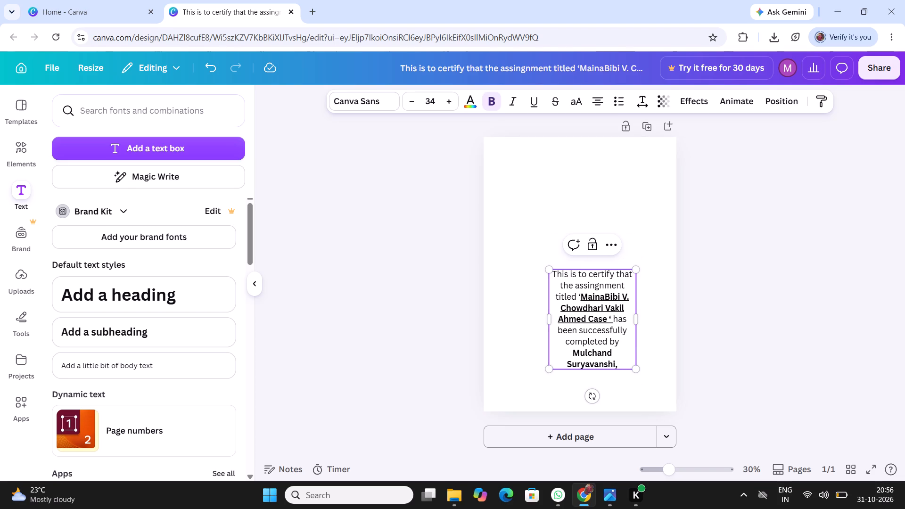
{"action": "left_click", "coordinate": [490, 100]}
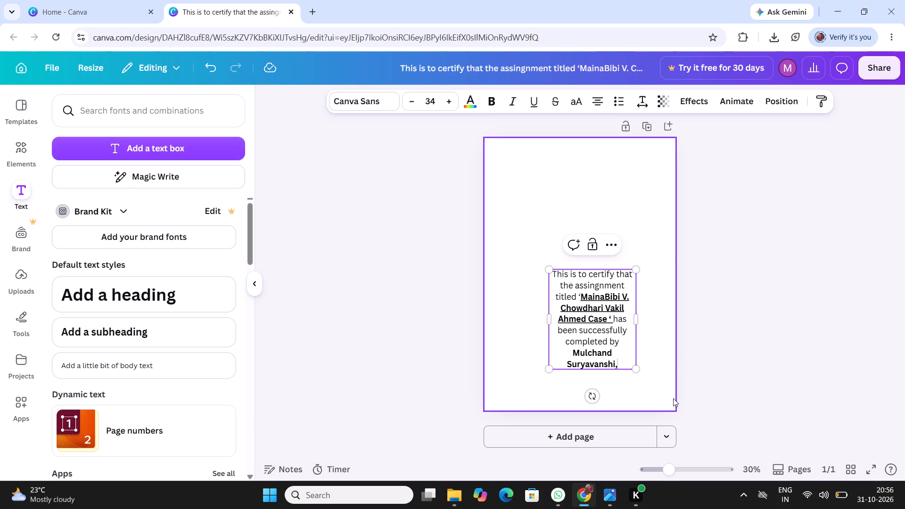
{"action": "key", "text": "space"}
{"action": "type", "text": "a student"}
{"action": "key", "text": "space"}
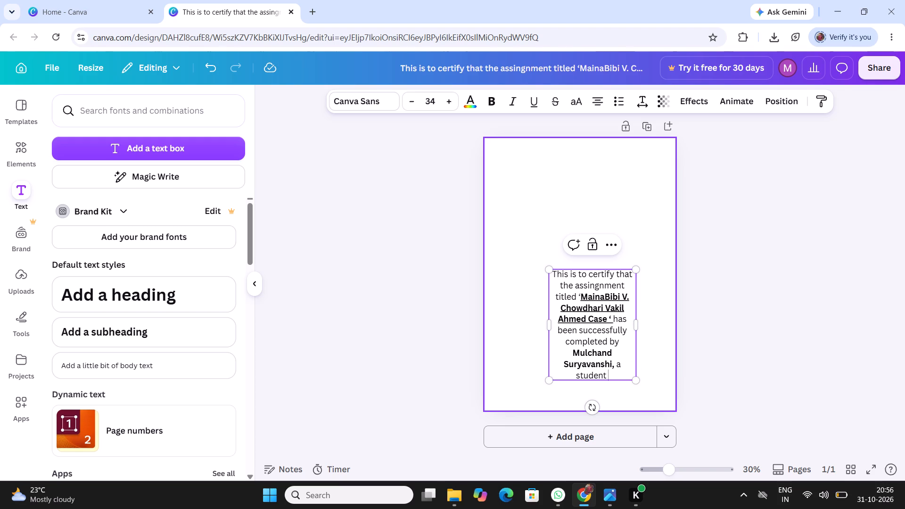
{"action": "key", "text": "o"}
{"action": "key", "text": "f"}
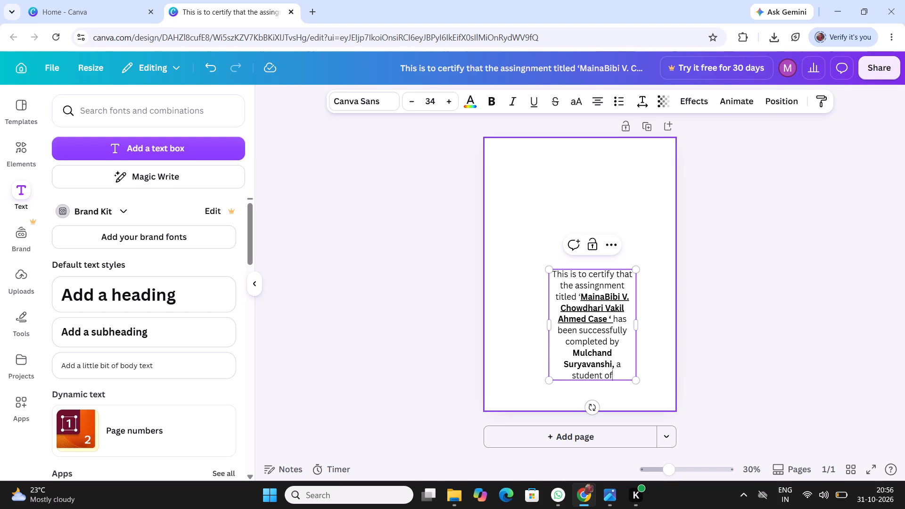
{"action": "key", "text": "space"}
Add the degree "Bcom LL.B," after "a student of" in the certificate sentence.
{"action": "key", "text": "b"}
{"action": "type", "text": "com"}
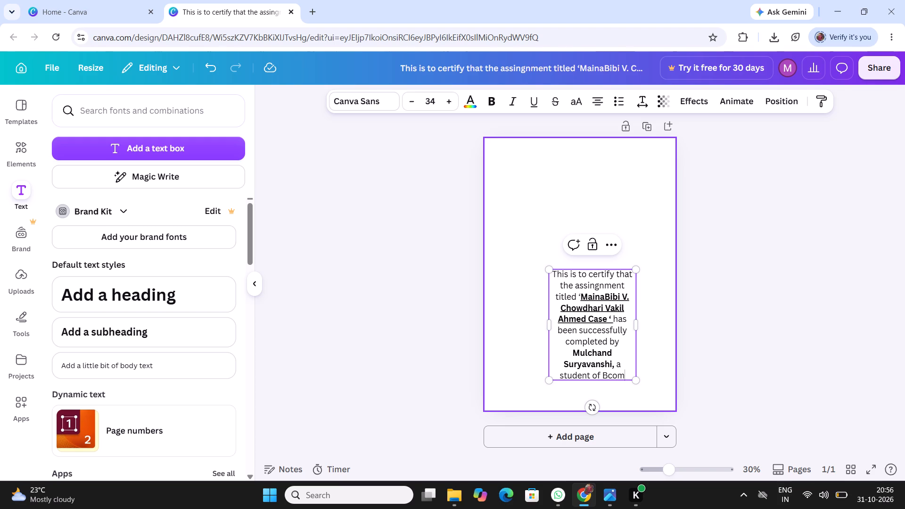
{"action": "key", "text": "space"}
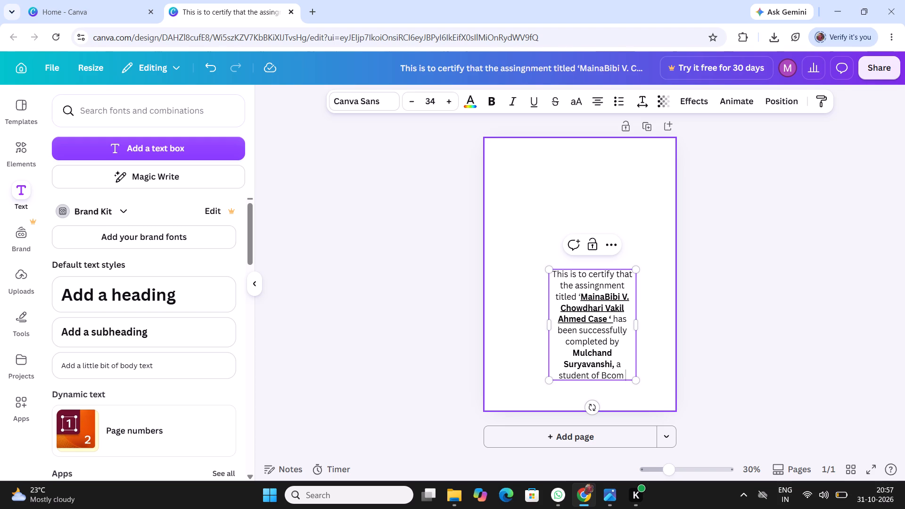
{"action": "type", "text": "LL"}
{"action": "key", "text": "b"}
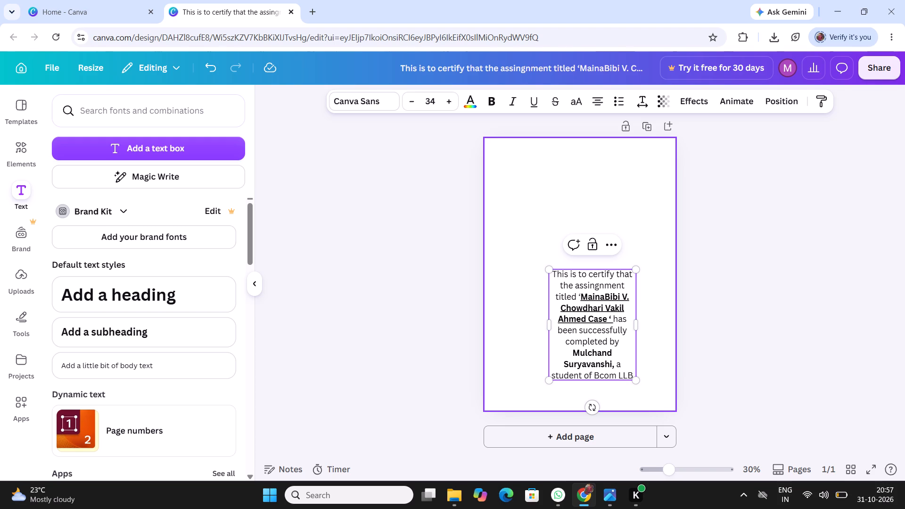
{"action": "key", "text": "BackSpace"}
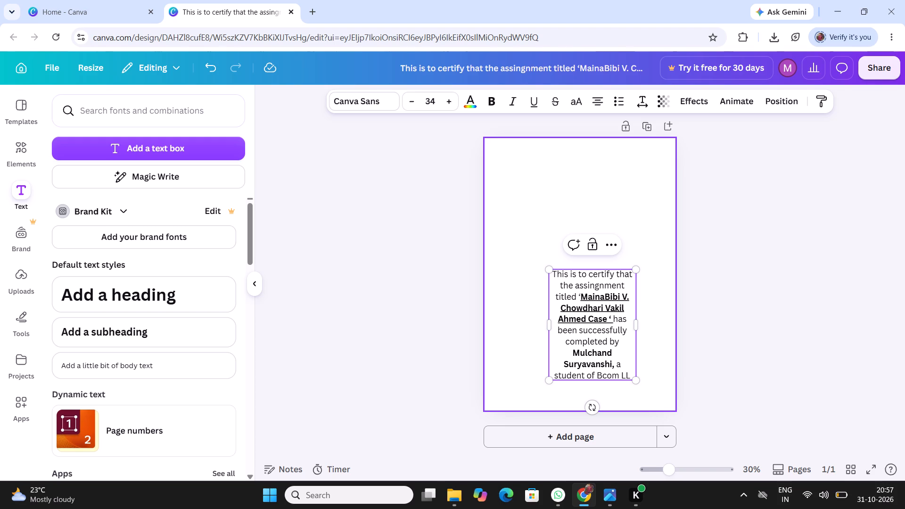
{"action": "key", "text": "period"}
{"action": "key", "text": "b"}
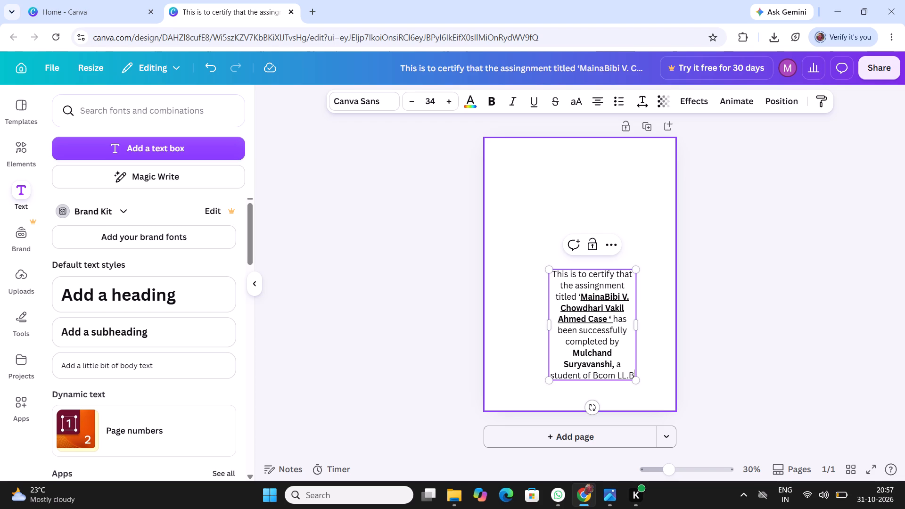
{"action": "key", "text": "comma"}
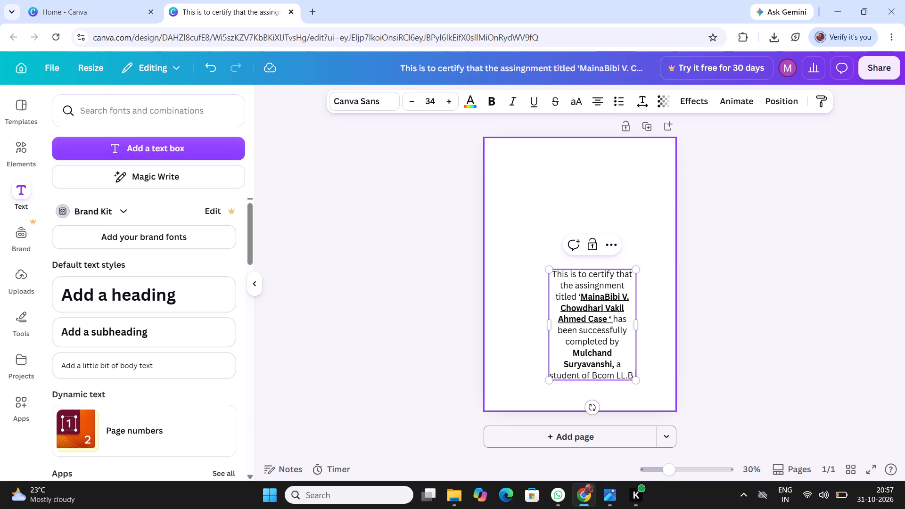
Continue the certificate sentence after the degree's comma with a space and "3rd".
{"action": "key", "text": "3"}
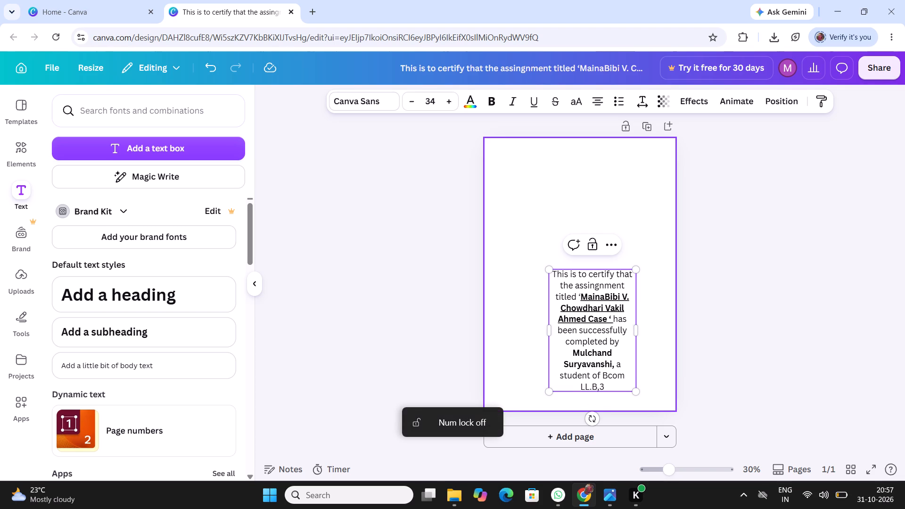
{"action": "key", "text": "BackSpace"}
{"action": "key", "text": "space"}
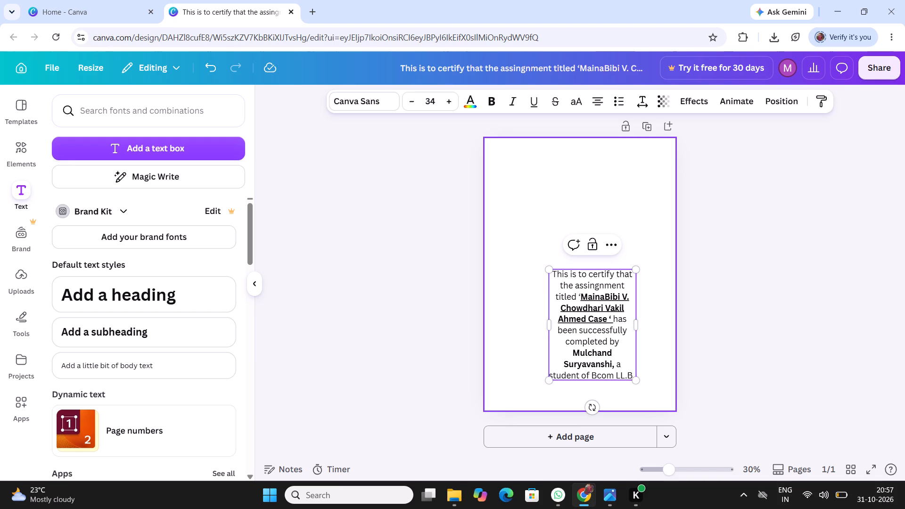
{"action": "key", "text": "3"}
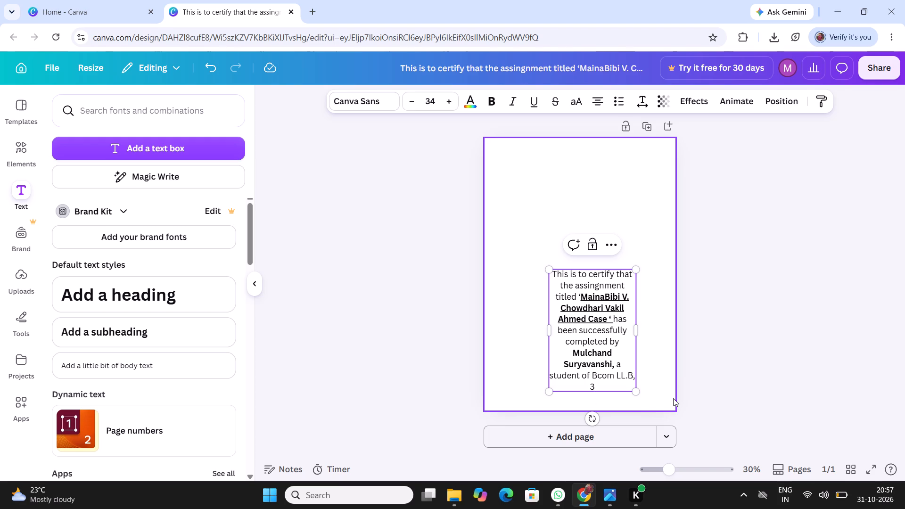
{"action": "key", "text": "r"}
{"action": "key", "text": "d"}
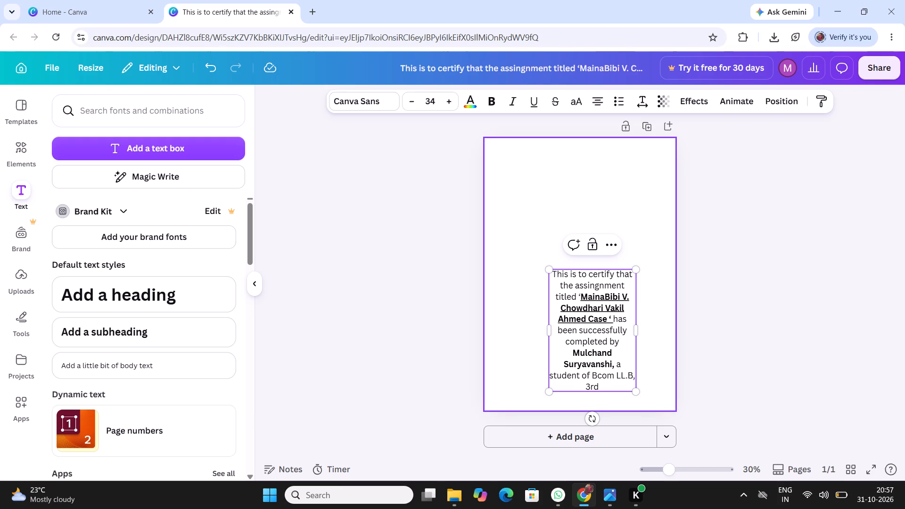
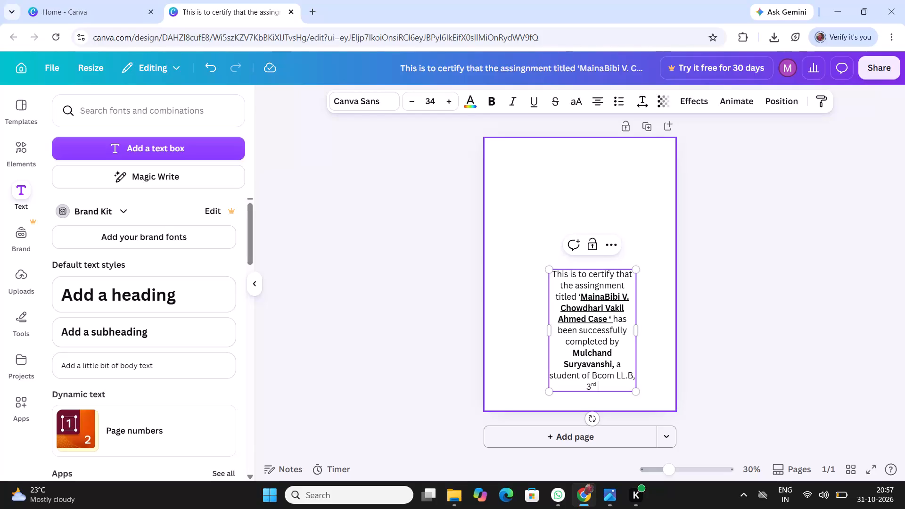
Continue the certificate sentence after "3rd" with "Semester , under the guidance of" and a space.
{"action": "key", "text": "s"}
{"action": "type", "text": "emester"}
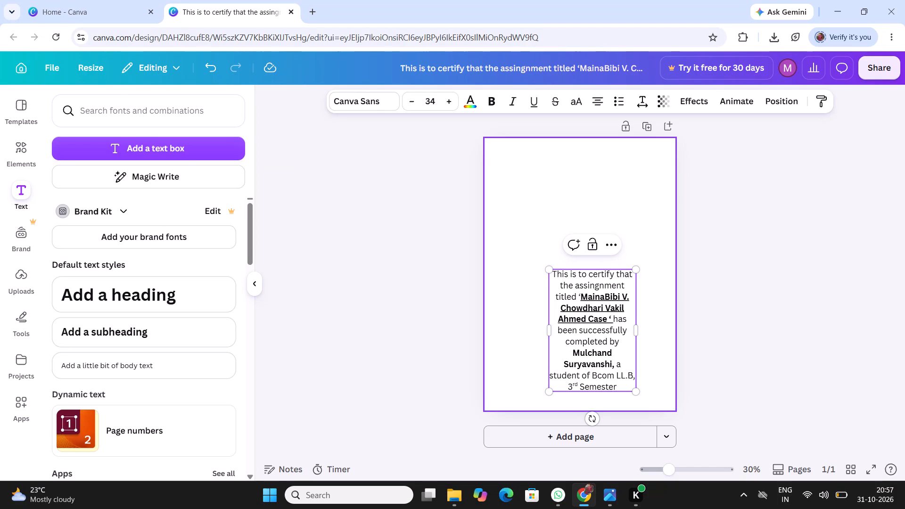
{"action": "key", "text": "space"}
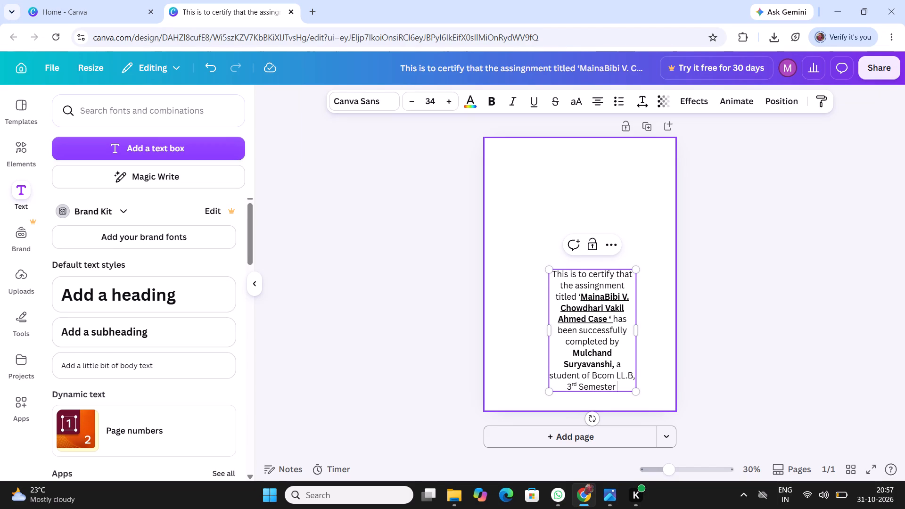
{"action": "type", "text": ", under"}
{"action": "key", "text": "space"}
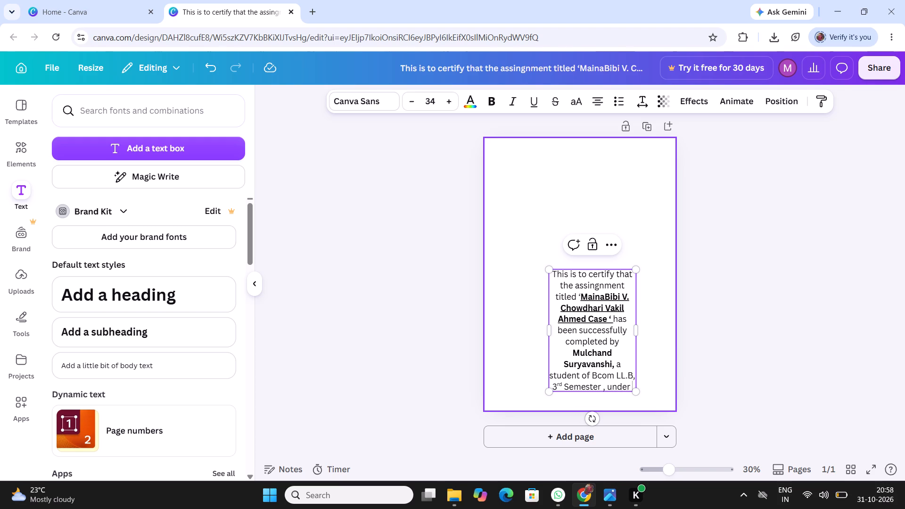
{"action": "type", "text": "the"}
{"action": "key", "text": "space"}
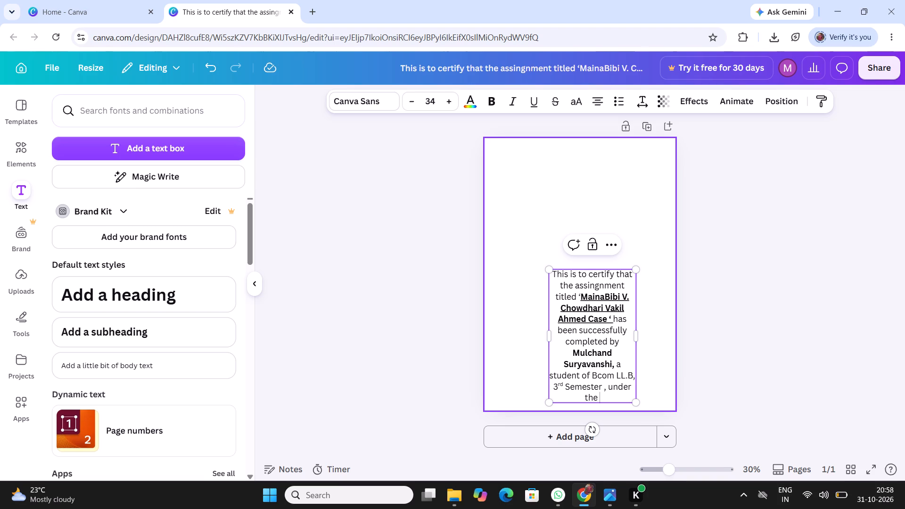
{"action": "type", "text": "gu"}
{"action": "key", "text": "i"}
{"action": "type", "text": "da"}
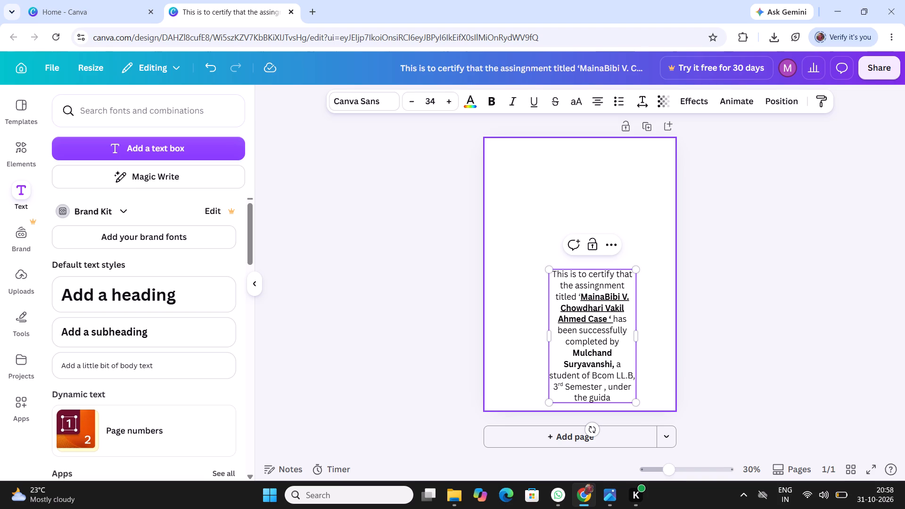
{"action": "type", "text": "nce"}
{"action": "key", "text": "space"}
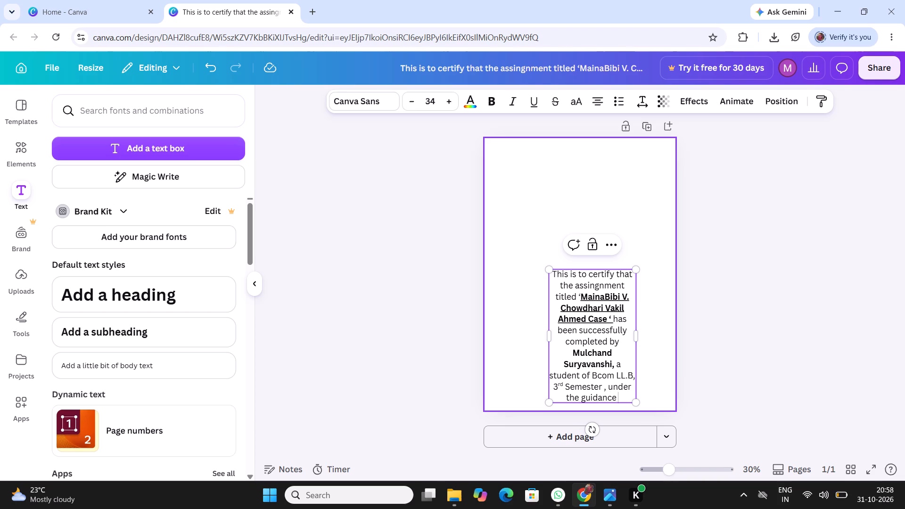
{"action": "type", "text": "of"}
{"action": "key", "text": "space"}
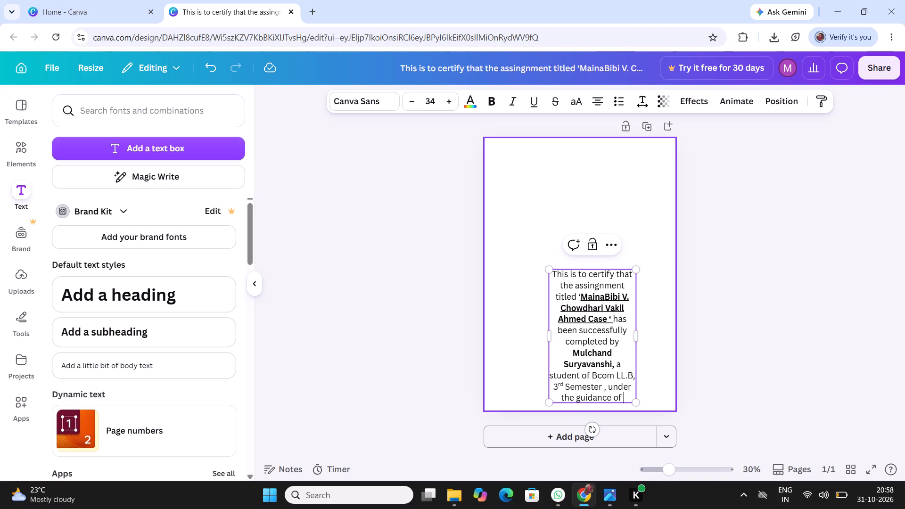
Add the title "Ms" and the guide's initial and name after "under the guidance of".
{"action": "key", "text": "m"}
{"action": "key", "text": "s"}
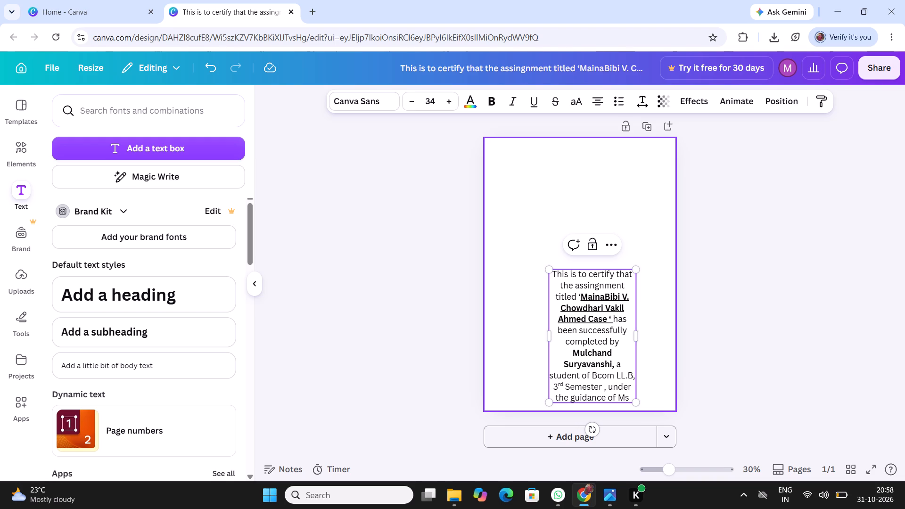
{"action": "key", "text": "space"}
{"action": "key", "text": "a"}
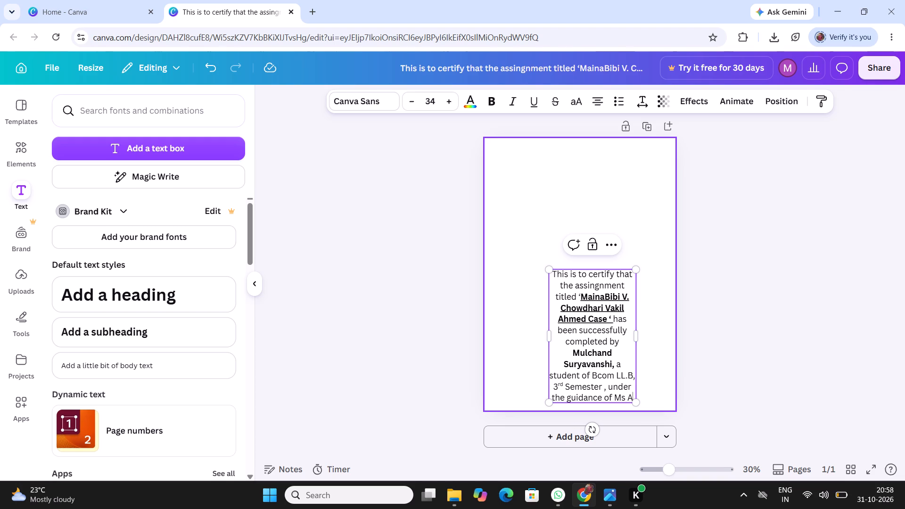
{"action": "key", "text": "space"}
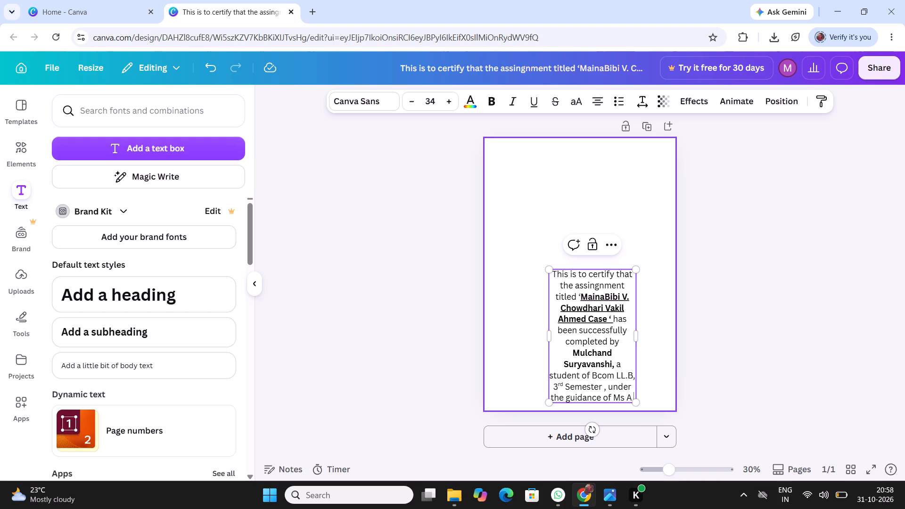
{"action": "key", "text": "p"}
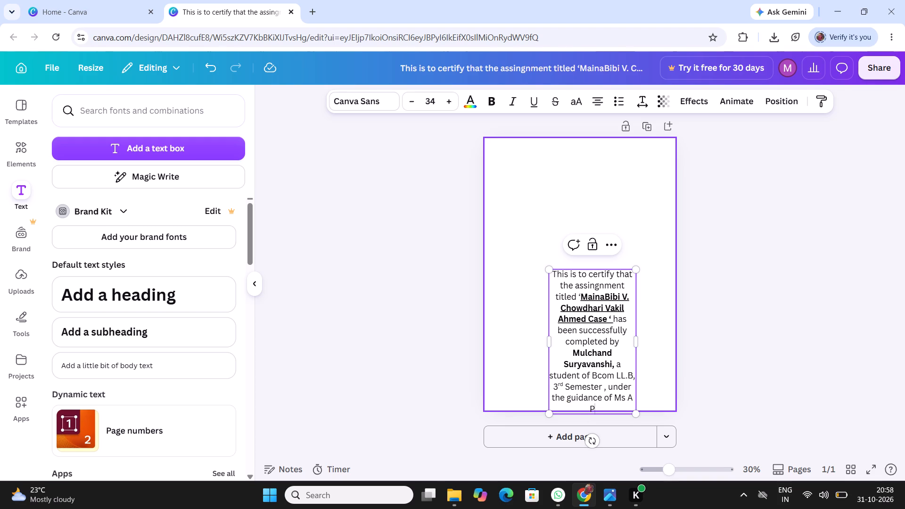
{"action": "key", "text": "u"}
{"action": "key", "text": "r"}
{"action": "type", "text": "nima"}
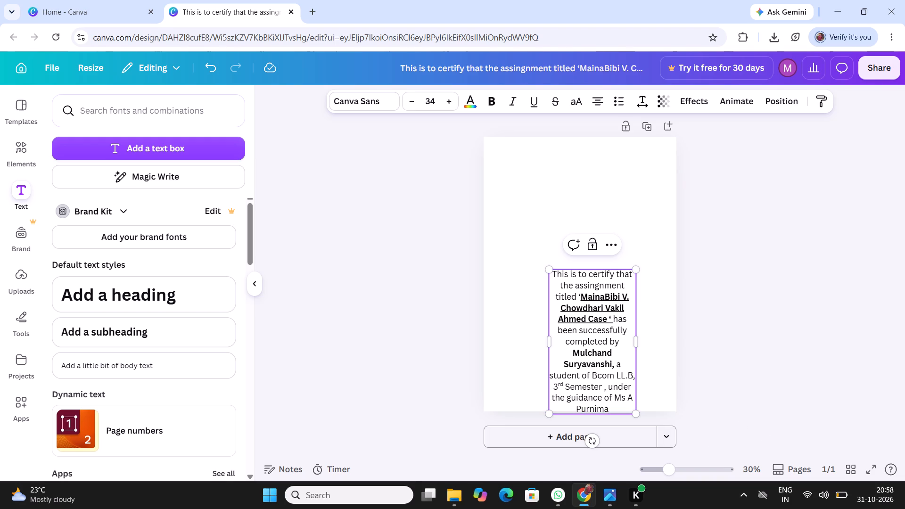
Make "Bcom LL.B, 3rd Semester" bold in the certificate sentence, leaving out the comma that follows.
{"action": "left_click_drag", "start_coordinate": [592, 375], "coordinate": [607, 387]}
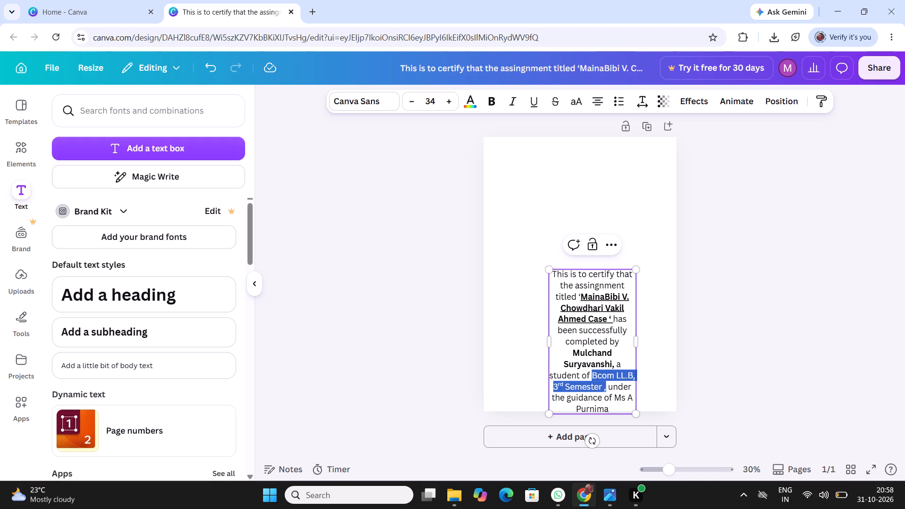
{"action": "left_click_drag", "start_coordinate": [607, 387], "coordinate": [604, 388]}
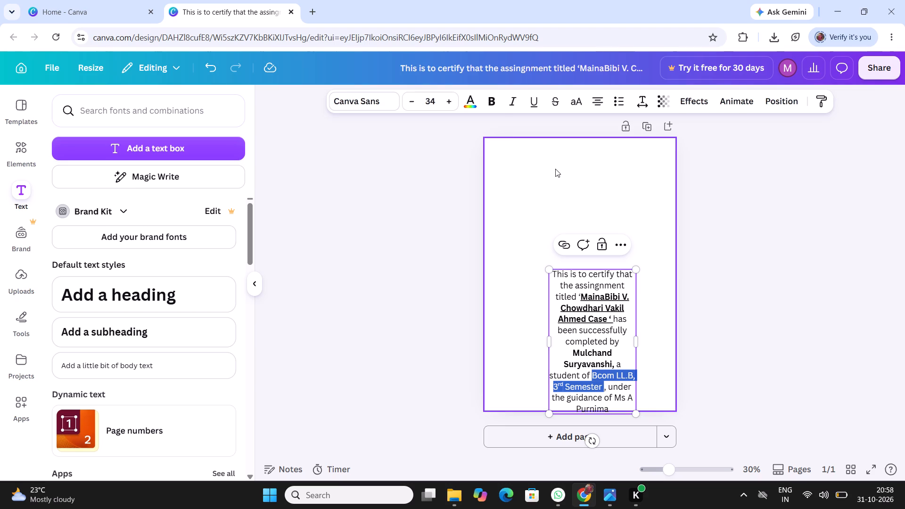
{"action": "left_click", "coordinate": [493, 102]}
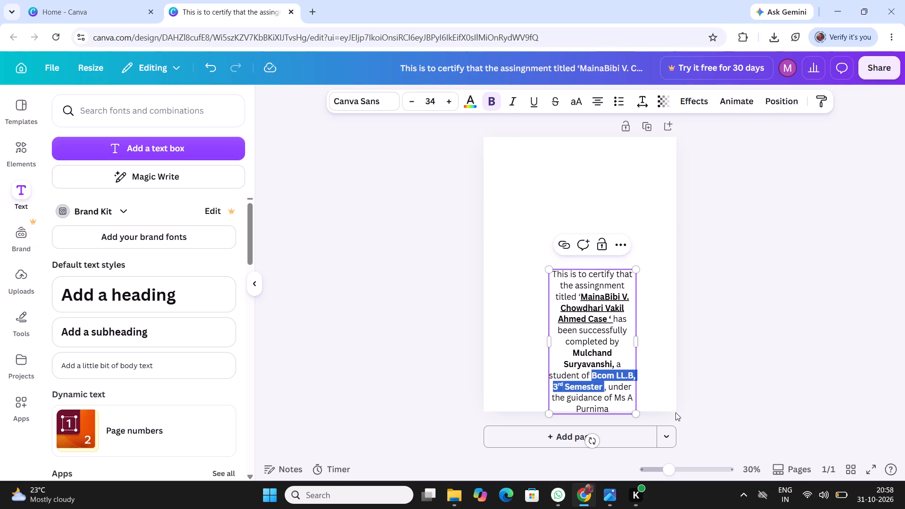
Make the guide's title and name at the end of the certificate sentence bold.
{"action": "left_click", "coordinate": [614, 400]}
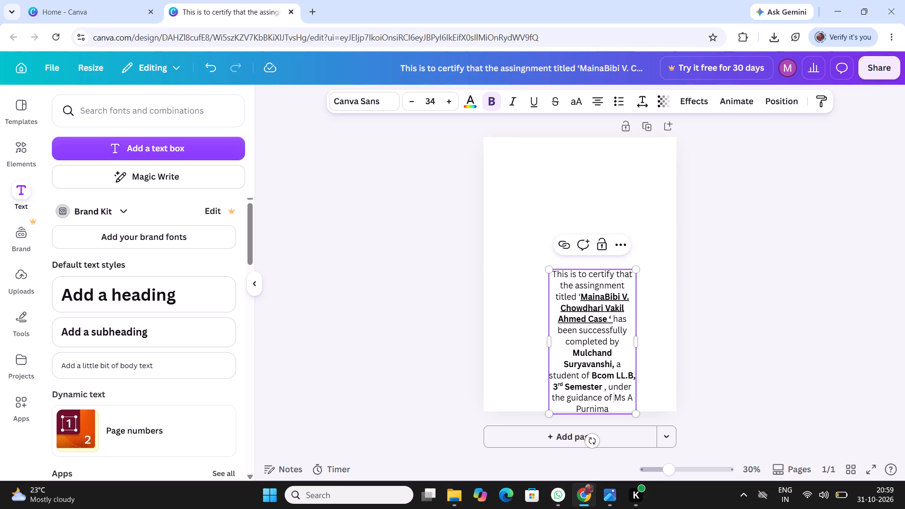
{"action": "left_click_drag", "start_coordinate": [614, 400], "coordinate": [627, 421]}
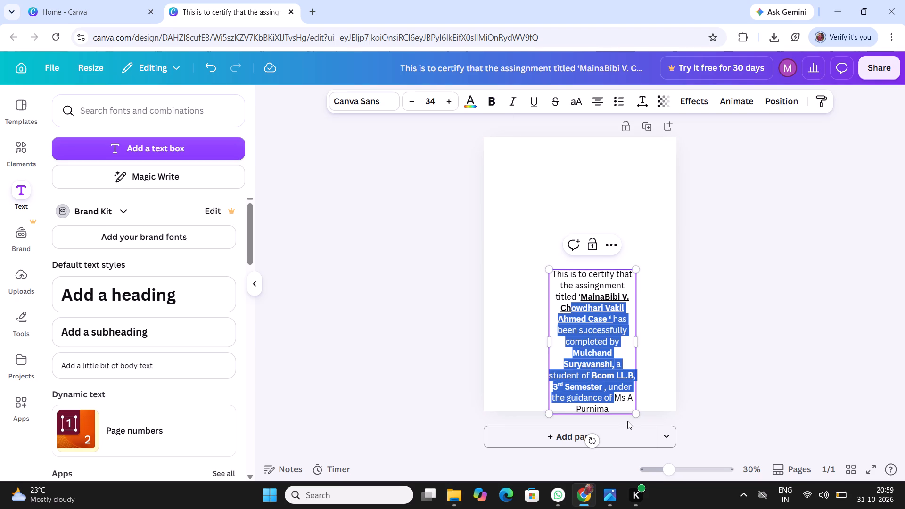
{"action": "left_click_drag", "start_coordinate": [627, 421], "coordinate": [611, 408]}
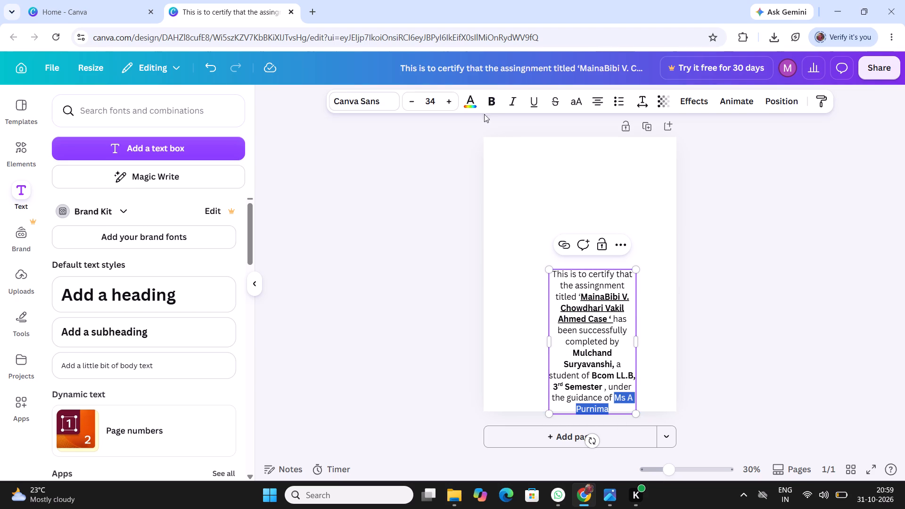
{"action": "left_click", "coordinate": [490, 106]}
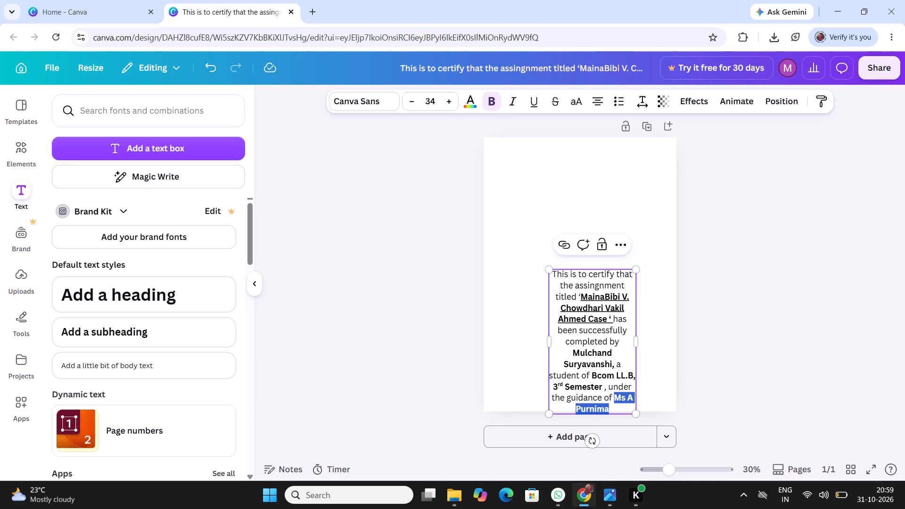
Move the certificate text block up into the upper middle of the page, centred horizontally.
{"action": "left_click", "coordinate": [650, 360]}
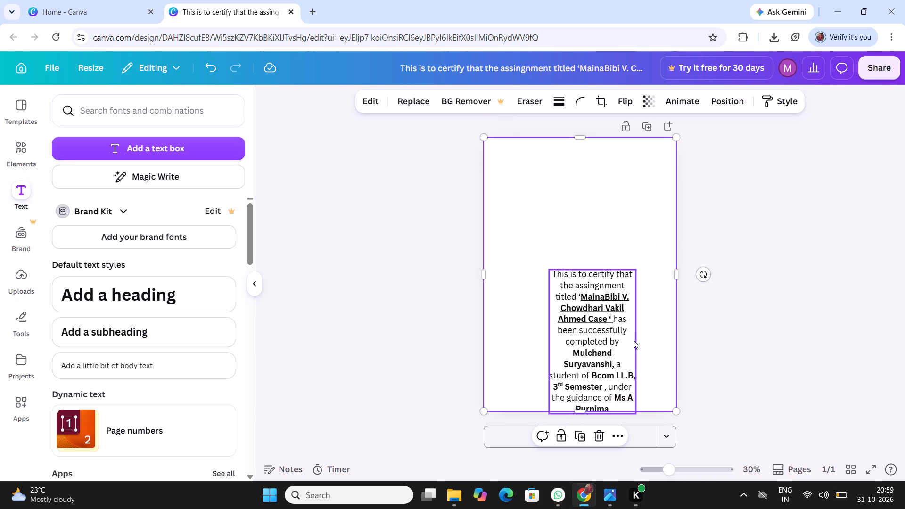
{"action": "left_click_drag", "start_coordinate": [633, 340], "coordinate": [639, 344]}
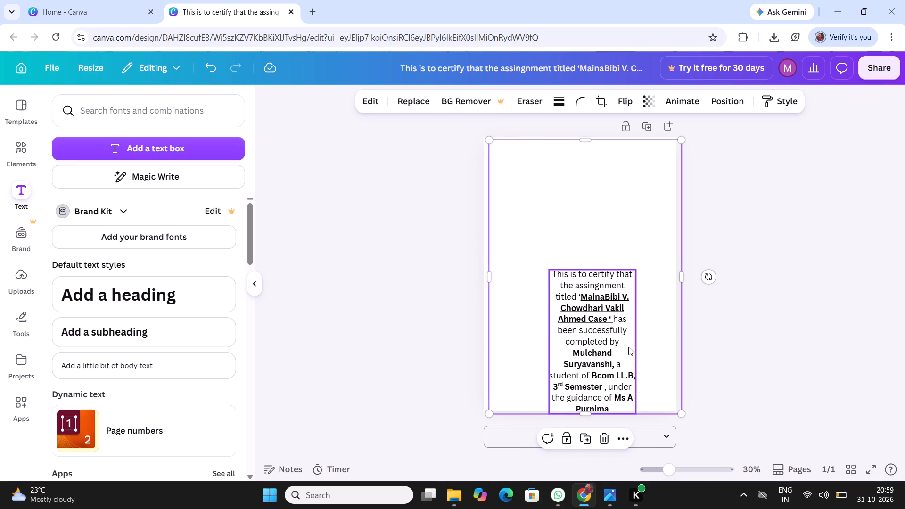
{"action": "left_click_drag", "start_coordinate": [628, 345], "coordinate": [609, 282]}
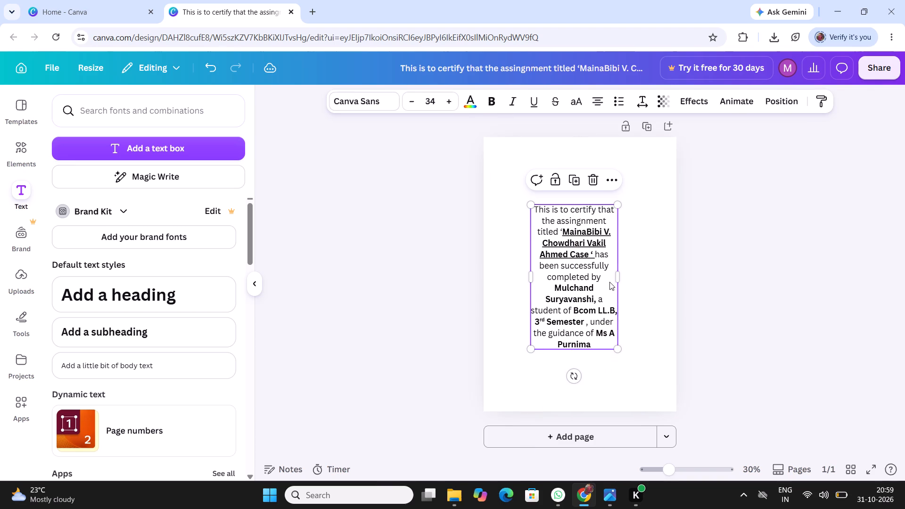
{"action": "left_click_drag", "start_coordinate": [617, 278], "coordinate": [622, 261]}
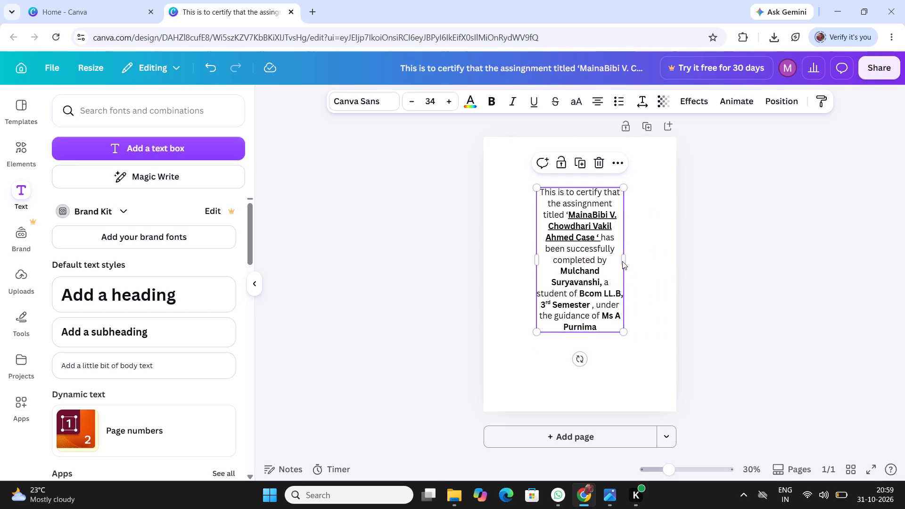
Scale the certificate text block down proportionally to a font size of 22.6.
{"action": "left_click_drag", "start_coordinate": [626, 333], "coordinate": [607, 279]}
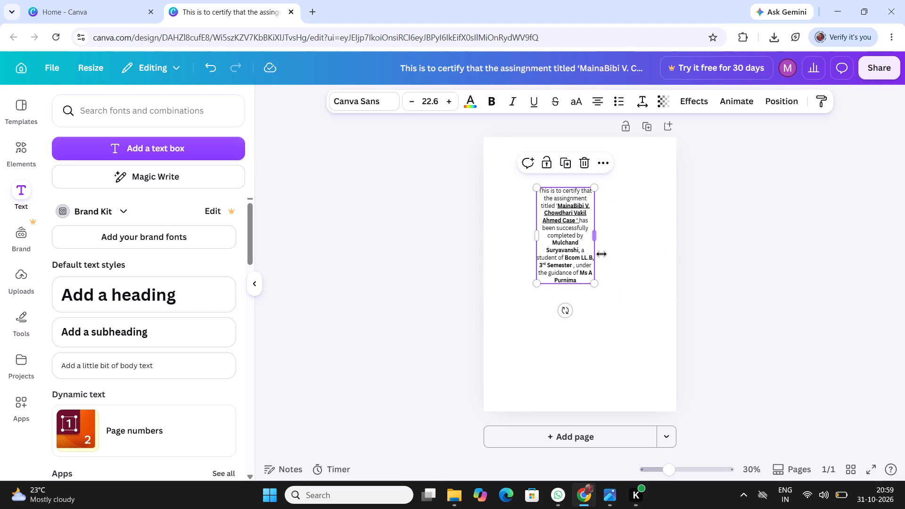
Widen the certificate text block across nearly the full page width so that the sentence wraps into four lines.
{"action": "left_click_drag", "start_coordinate": [593, 237], "coordinate": [601, 238]}
{"action": "left_click", "coordinate": [601, 238]}
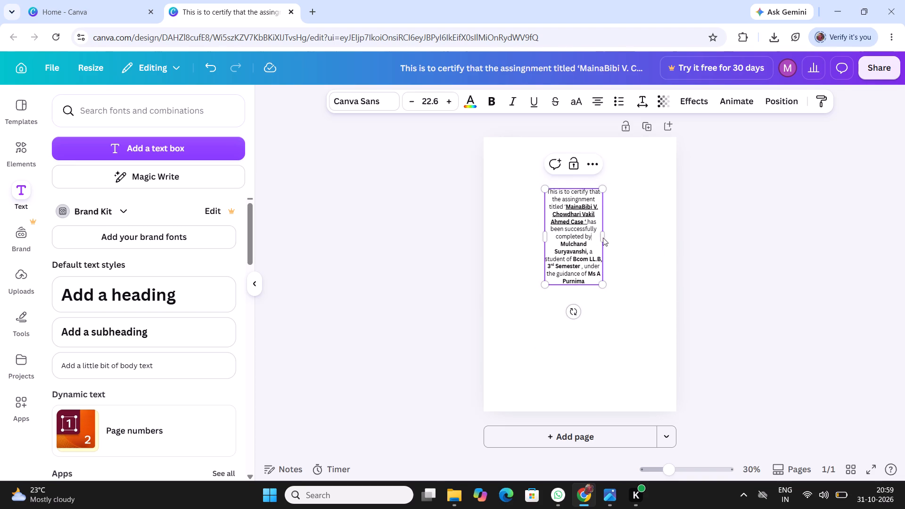
{"action": "left_click", "coordinate": [601, 237]}
{"action": "double_click", "coordinate": [604, 237]}
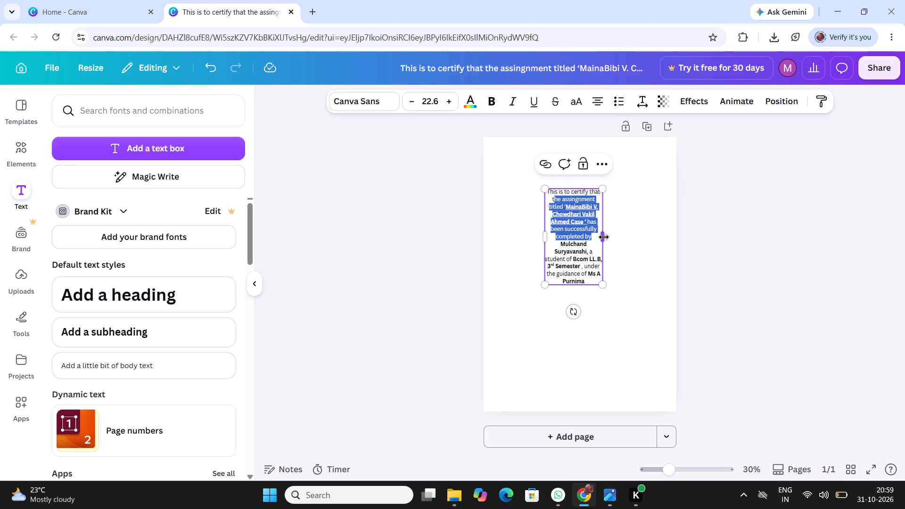
{"action": "left_click", "coordinate": [592, 287]}
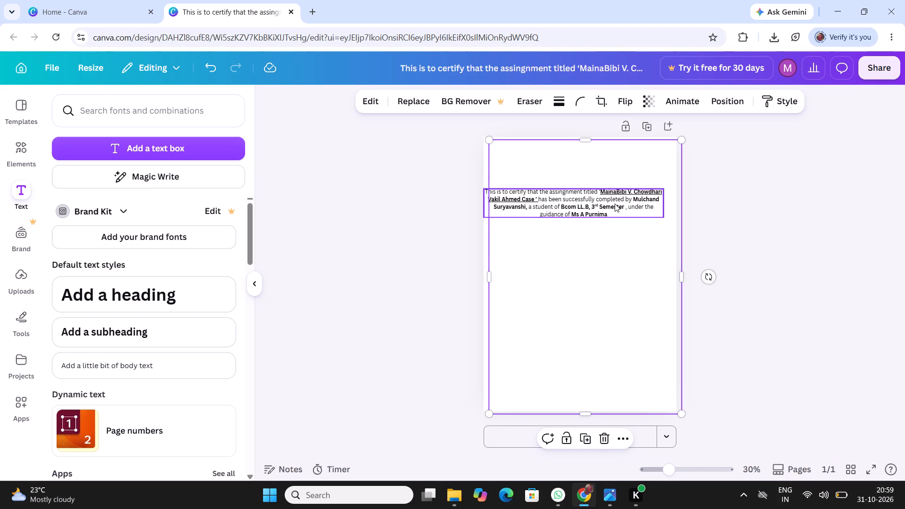
Shift the blank white background image slightly left and up, level with the page's top edge.
{"action": "left_click_drag", "start_coordinate": [656, 215], "coordinate": [646, 212]}
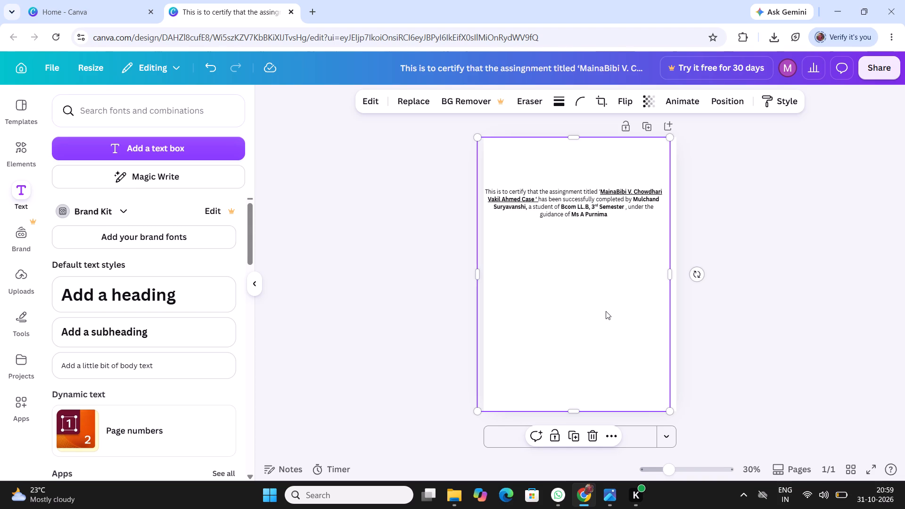
Punctuate the abbreviations in the certificate text, changing the guide's title to "Ms." and the degree to "Bcom.".
{"action": "left_click", "coordinate": [580, 214]}
{"action": "left_click", "coordinate": [580, 214]}
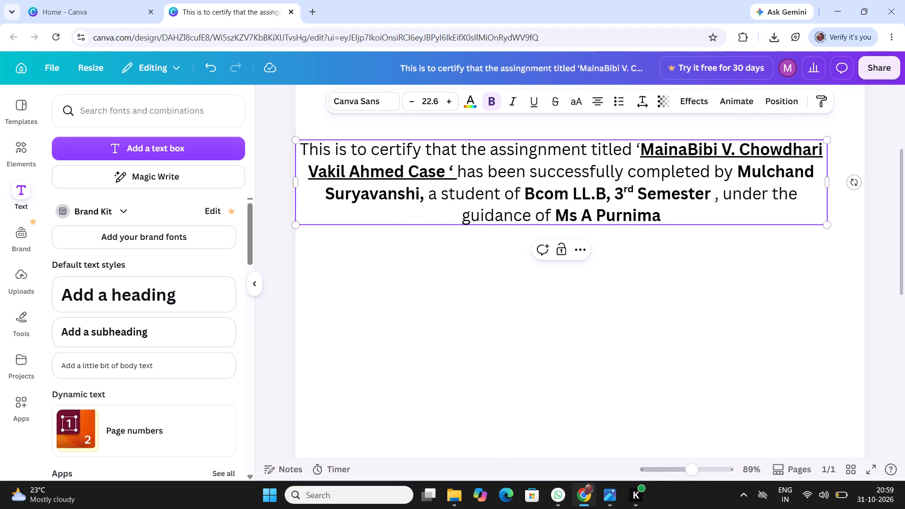
{"action": "key", "text": "BackSpace"}
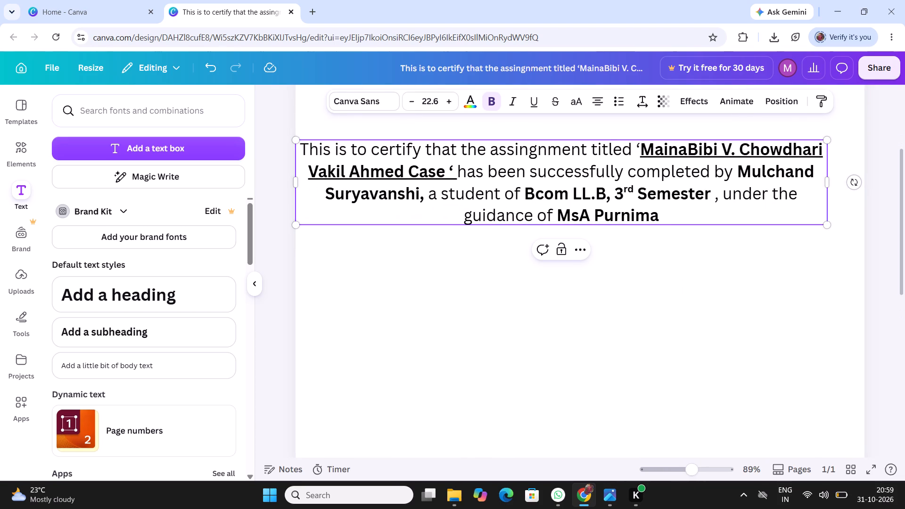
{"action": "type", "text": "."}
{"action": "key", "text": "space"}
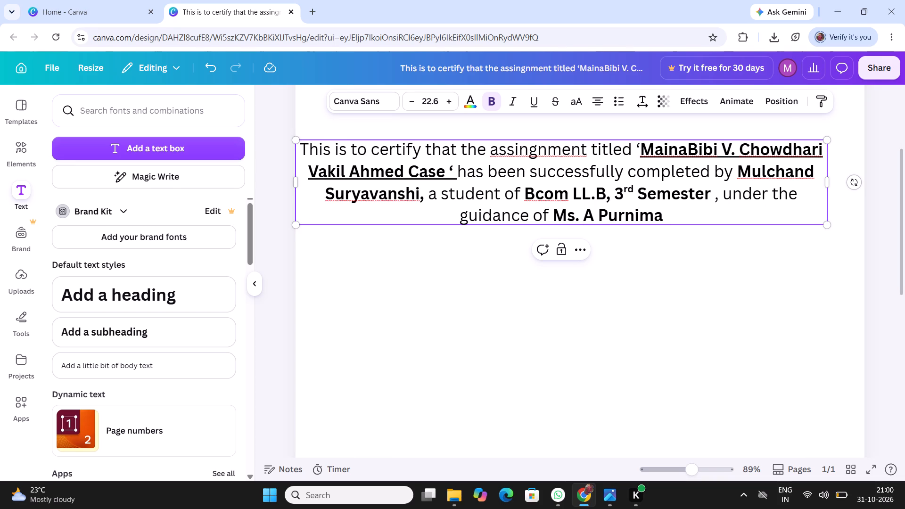
{"action": "left_click", "coordinate": [569, 199]}
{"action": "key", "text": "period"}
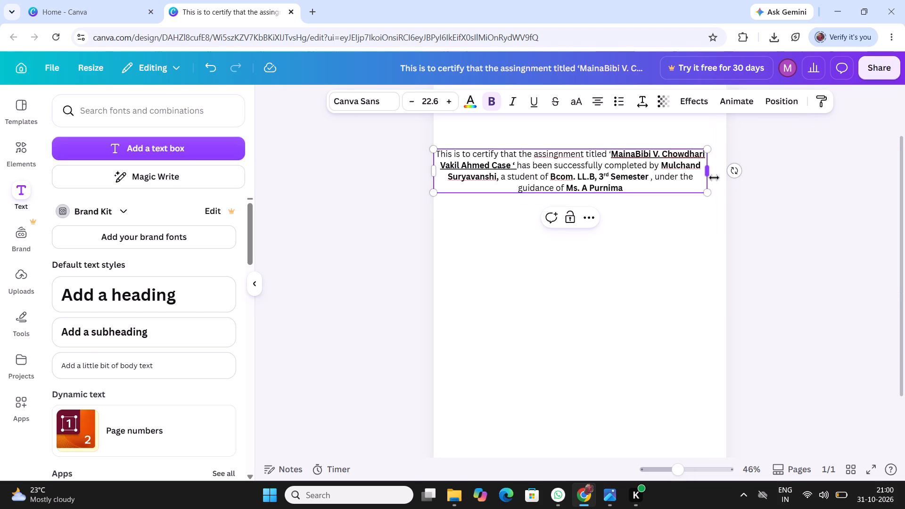
Extend the certificate text block to the page's full width and set its alignment to justified.
{"action": "left_click_drag", "start_coordinate": [705, 177], "coordinate": [710, 175]}
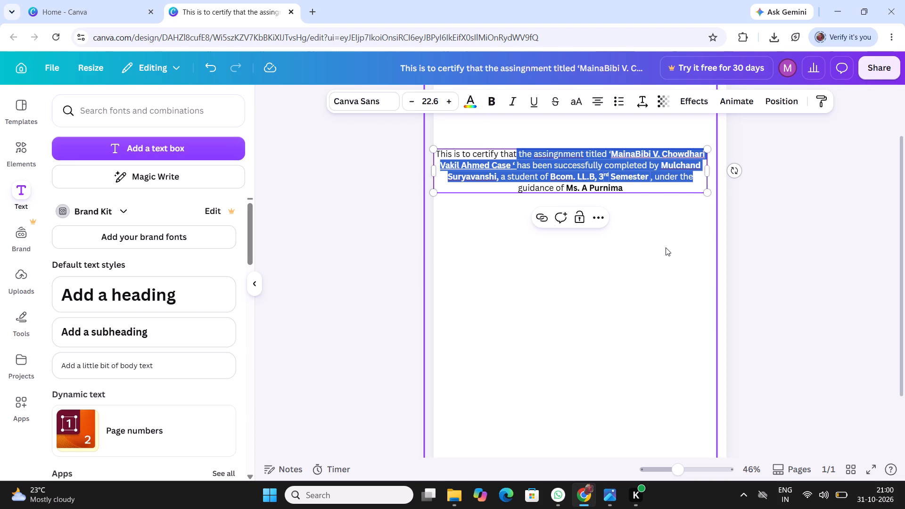
{"action": "left_click", "coordinate": [666, 247]}
{"action": "left_click", "coordinate": [625, 165]}
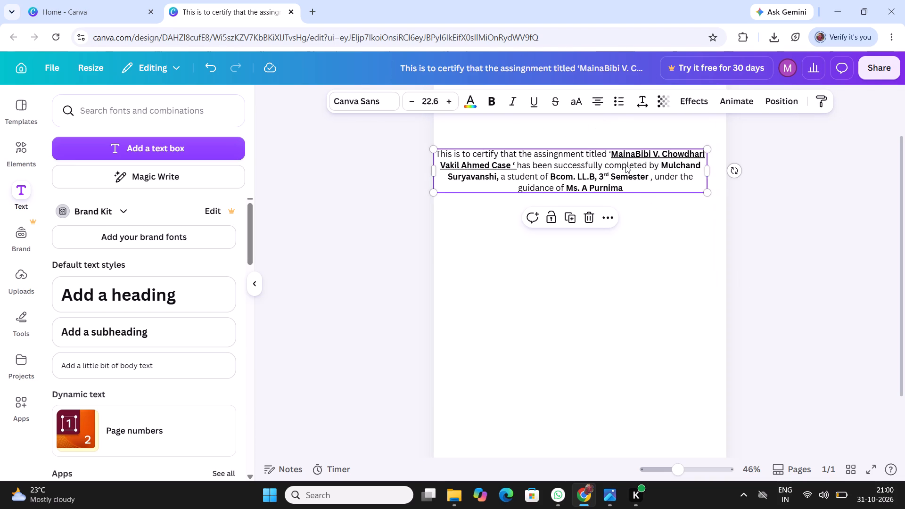
{"action": "left_click", "coordinate": [603, 99]}
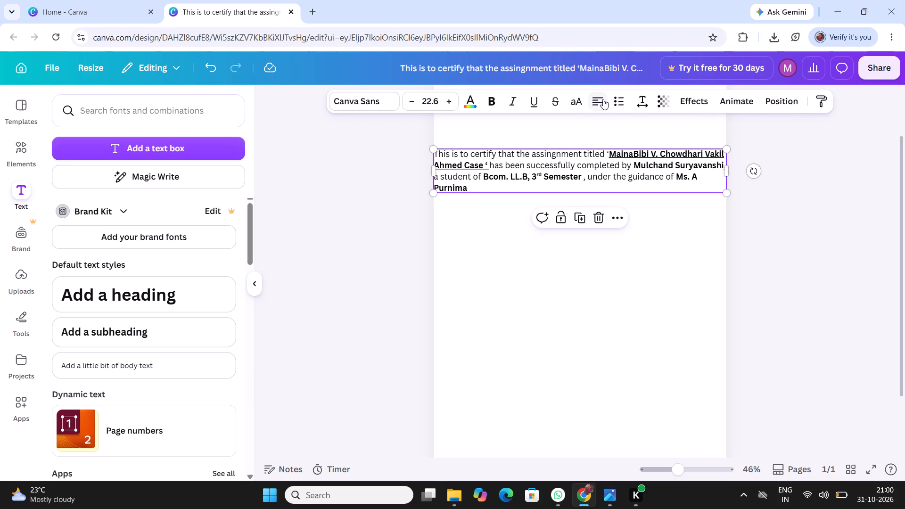
{"action": "left_click", "coordinate": [603, 99]}
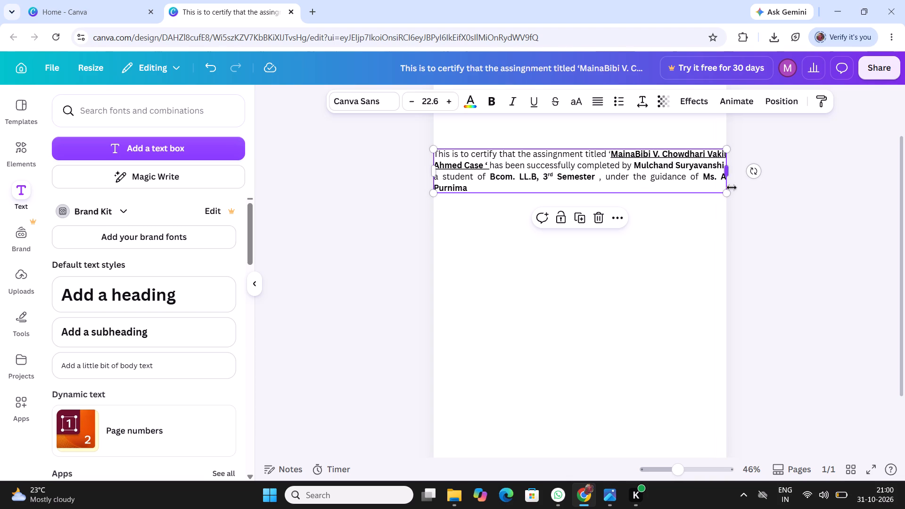
Scale the certificate text block down proportionally to a font size of 16.3 and move it inward from the page's left edge.
{"action": "left_click_drag", "start_coordinate": [728, 196], "coordinate": [652, 175]}
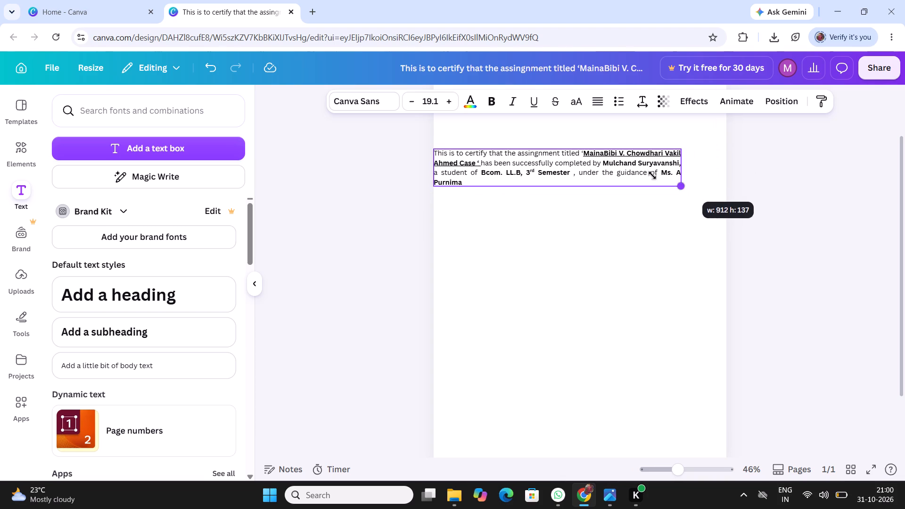
{"action": "left_click_drag", "start_coordinate": [652, 175], "coordinate": [648, 174]}
{"action": "left_click_drag", "start_coordinate": [617, 170], "coordinate": [654, 189]}
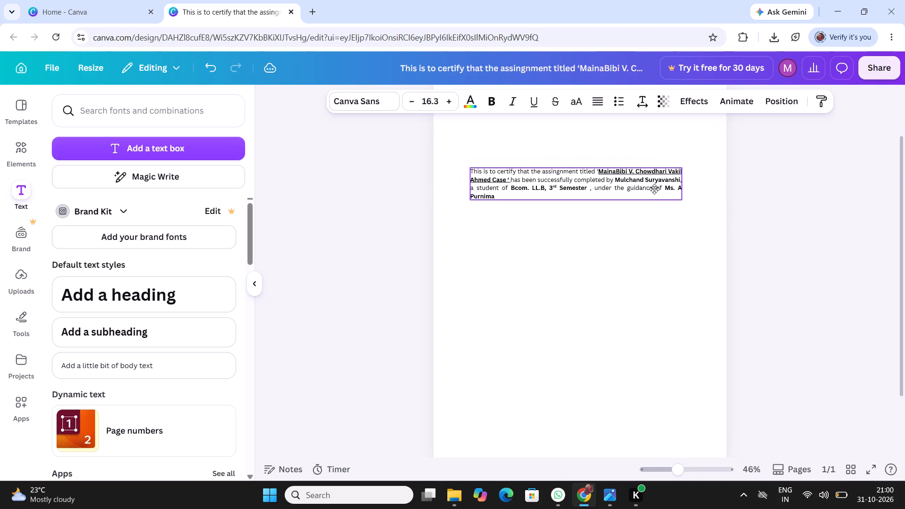
{"action": "left_click_drag", "start_coordinate": [654, 189], "coordinate": [654, 189]}
Widen the certificate text block so that the justified sentence wraps into three lines.
{"action": "left_click_drag", "start_coordinate": [684, 184], "coordinate": [785, 184]}
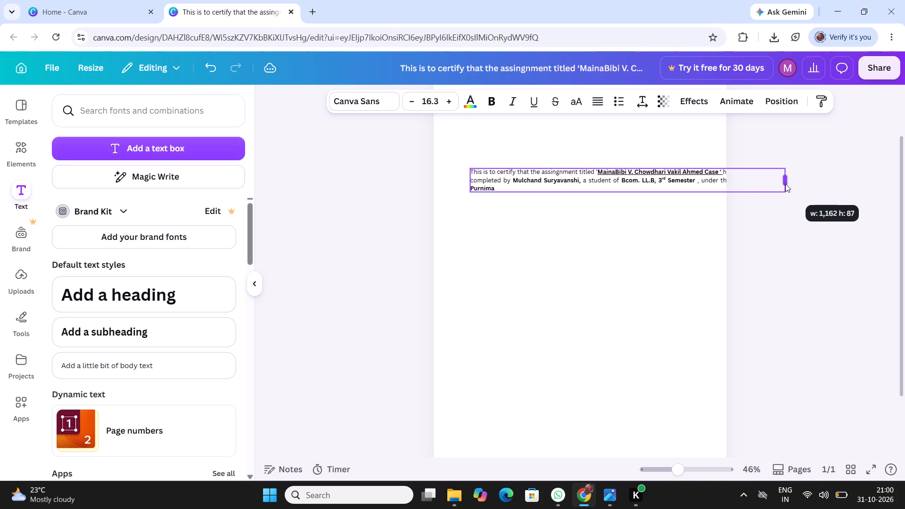
{"action": "left_click_drag", "start_coordinate": [785, 184], "coordinate": [736, 185]}
Reposition the certificate text block in the upper part of the page, centred horizontally with equal side margins.
{"action": "left_click_drag", "start_coordinate": [707, 172], "coordinate": [686, 174]}
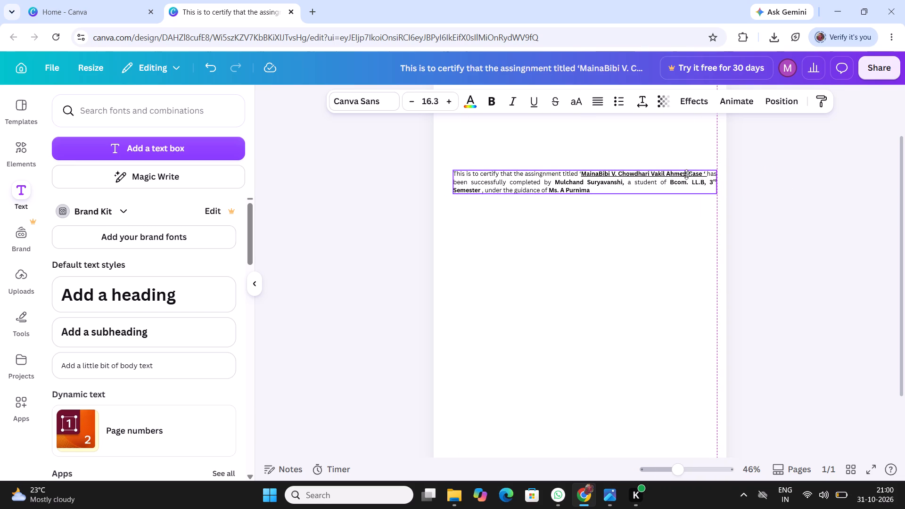
{"action": "left_click_drag", "start_coordinate": [686, 174], "coordinate": [686, 177]}
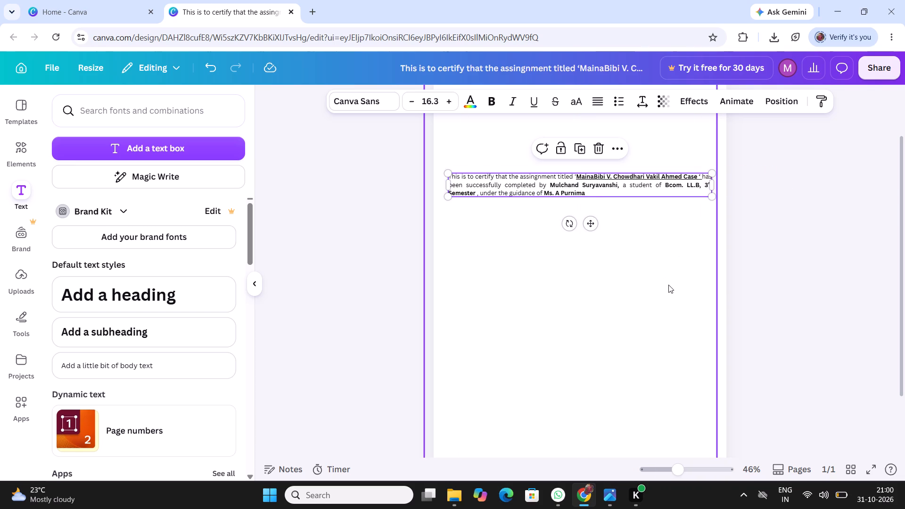
{"action": "scroll", "coordinate": [668, 285], "scroll_direction": "up", "scroll_amount": 2}
{"action": "left_click_drag", "start_coordinate": [661, 247], "coordinate": [661, 245]}
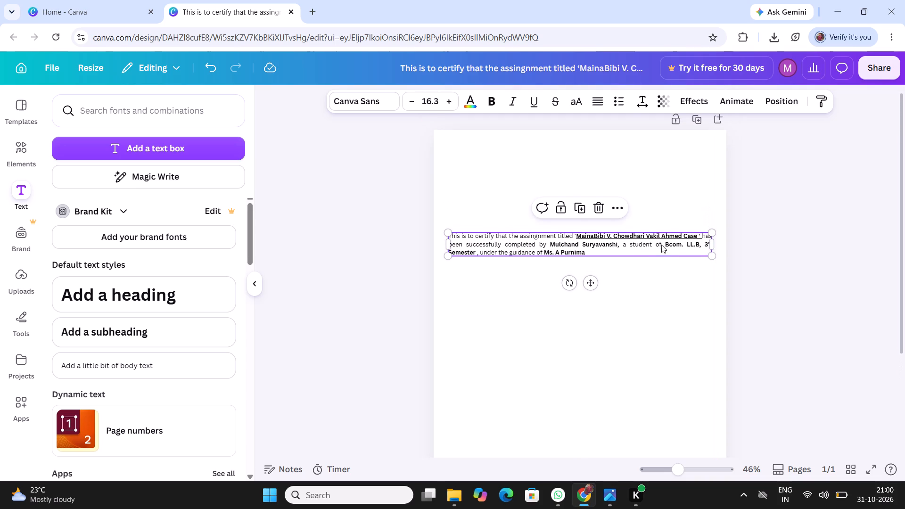
{"action": "left_click_drag", "start_coordinate": [661, 245], "coordinate": [665, 216]}
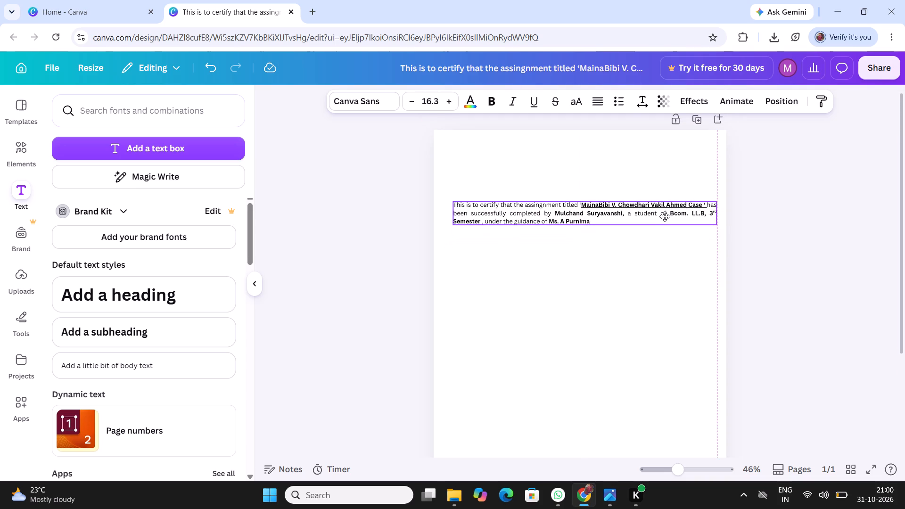
{"action": "left_click_drag", "start_coordinate": [665, 216], "coordinate": [661, 217]}
{"action": "left_click", "coordinate": [654, 284]}
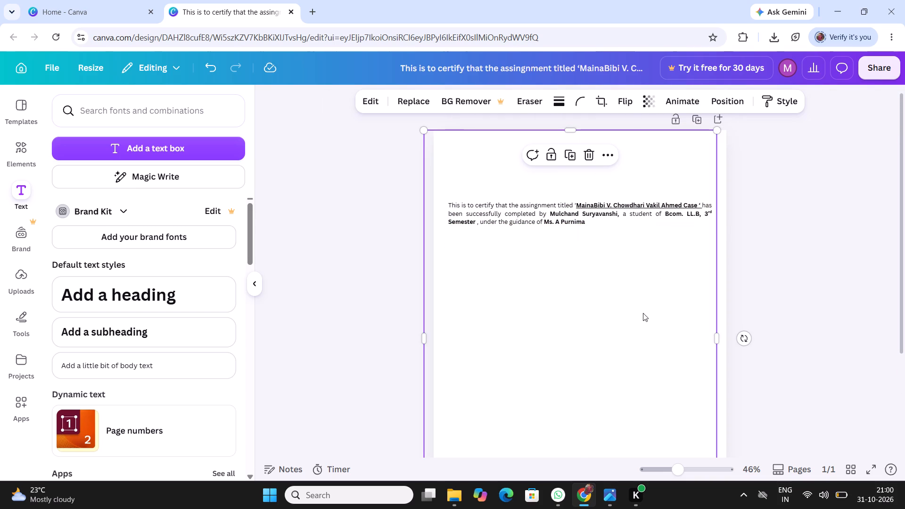
Switch to the photo viewer to check the reference certificate.
{"action": "left_click_drag", "start_coordinate": [663, 506], "coordinate": [611, 495]}
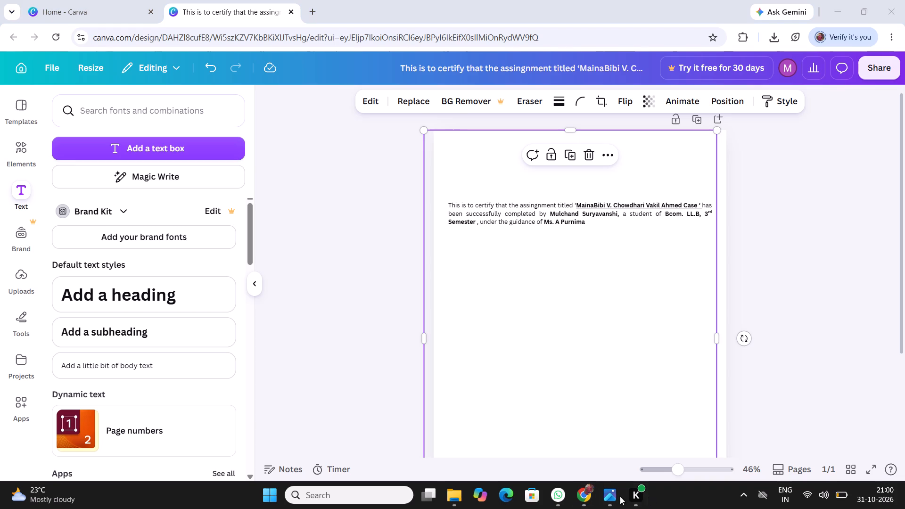